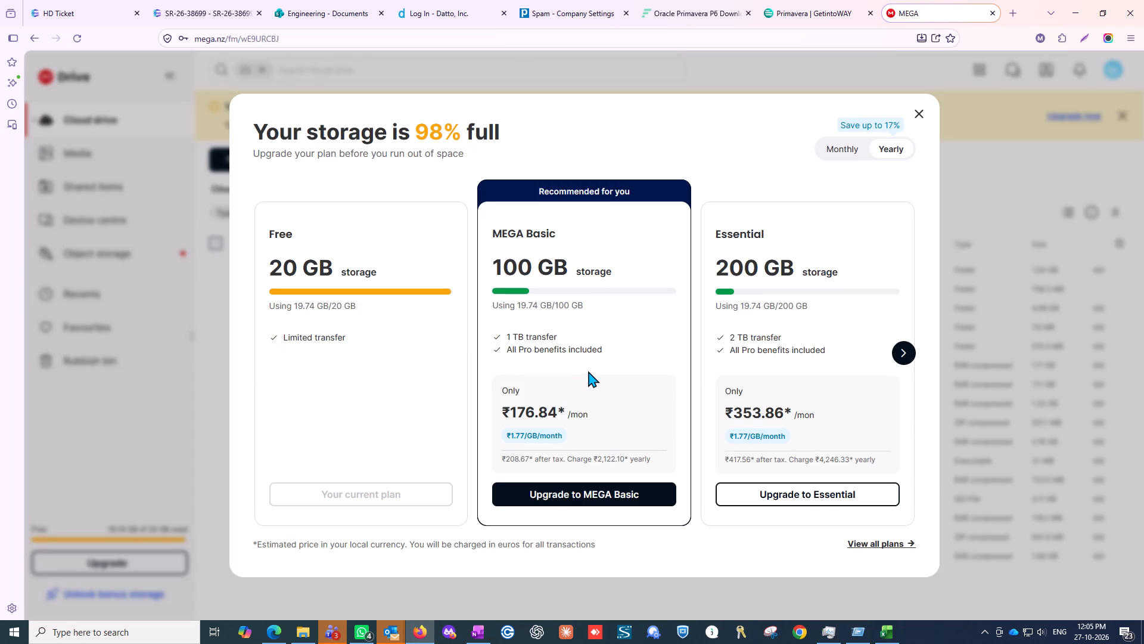
# Dismiss the storage upgrade offer covering the cloud drive.
pyautogui.click(921, 113)
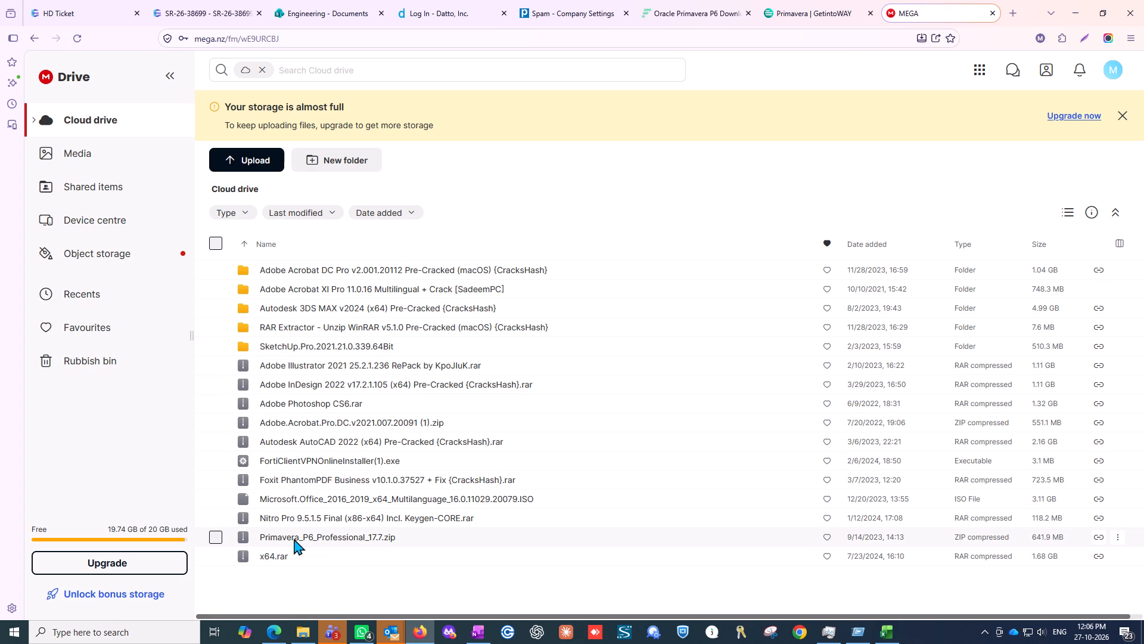
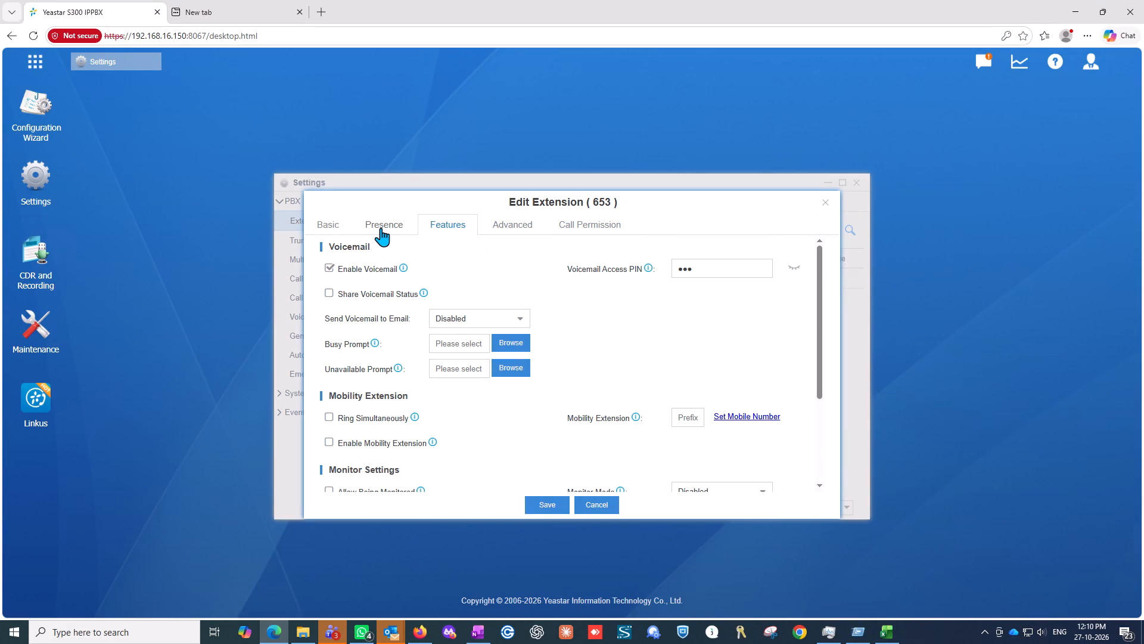
pyautogui.click(381, 228)
pyautogui.click(343, 226)
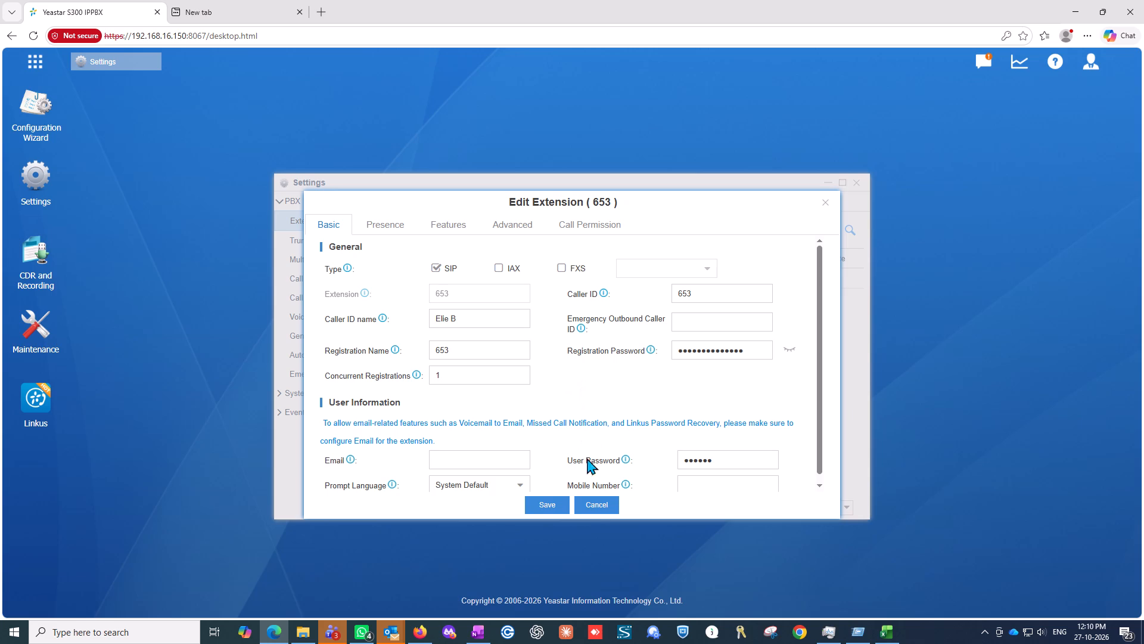
pyautogui.click(594, 501)
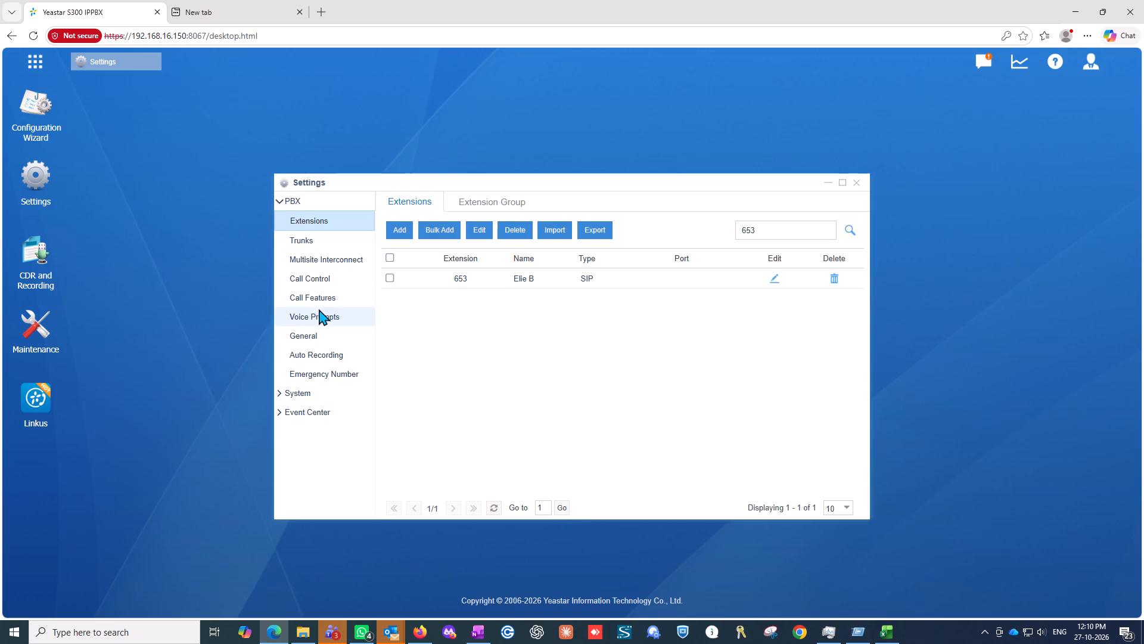
# Open the PBX Call Control settings.
pyautogui.click(314, 280)
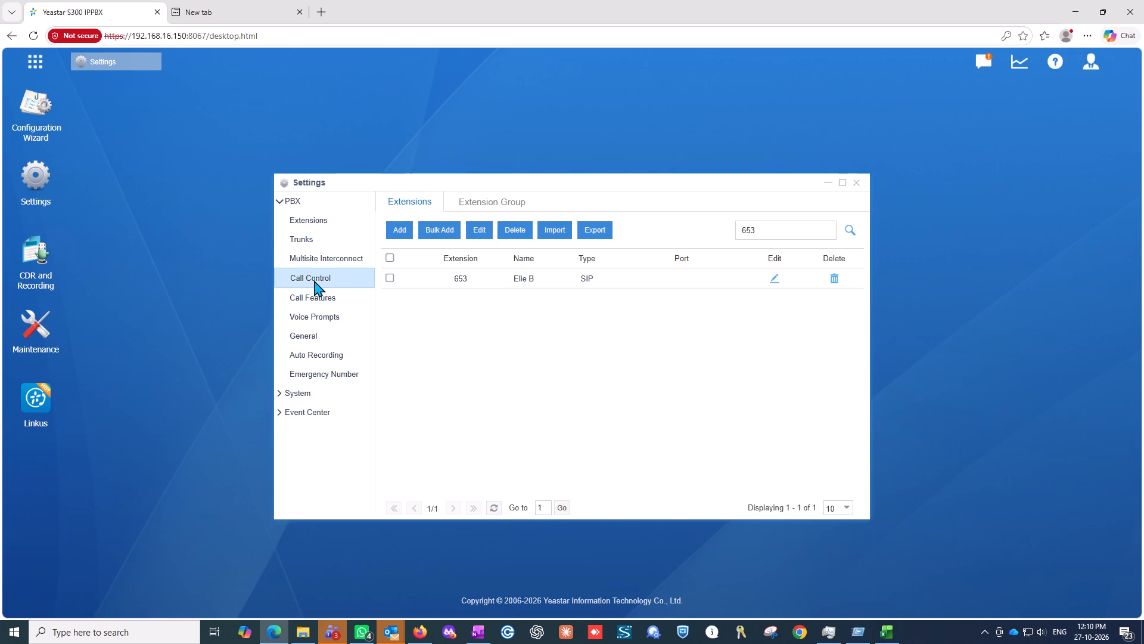
# Review the inbound routes and their DID patterns in Call Control, and bring up the list of outbound routes.
pyautogui.click(489, 202)
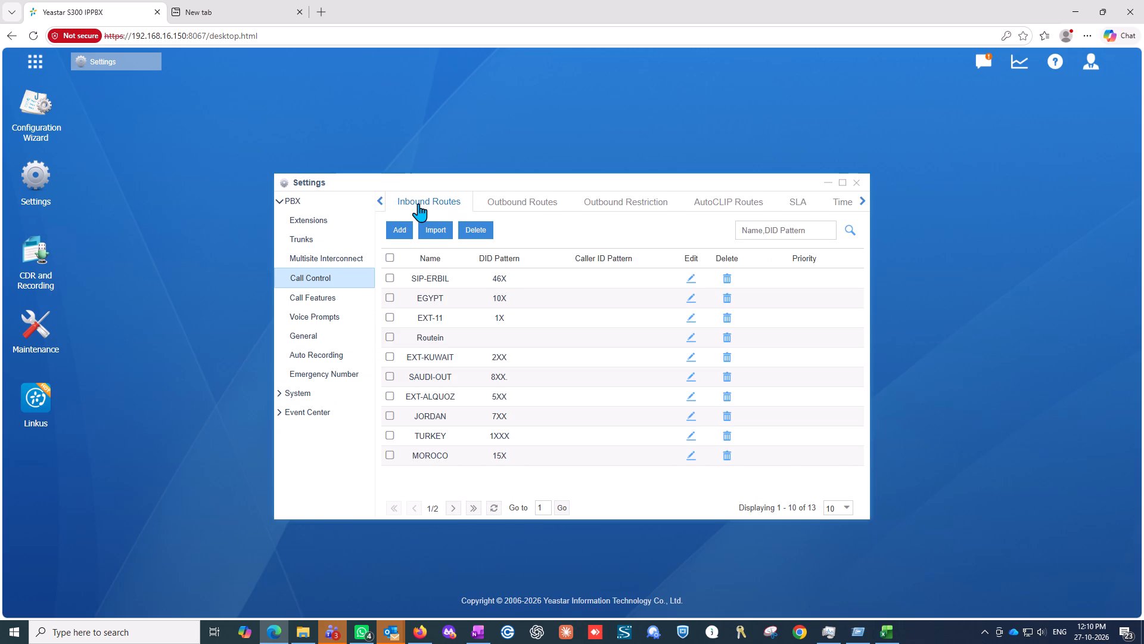
pyautogui.click(420, 203)
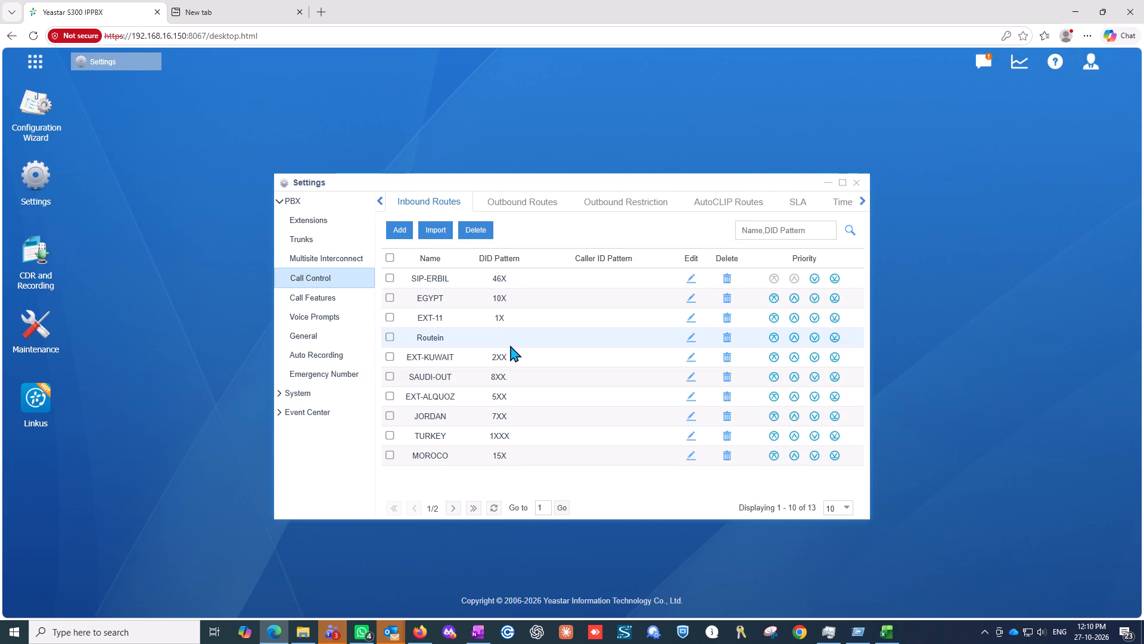
pyautogui.scroll(-7, 466, 400)
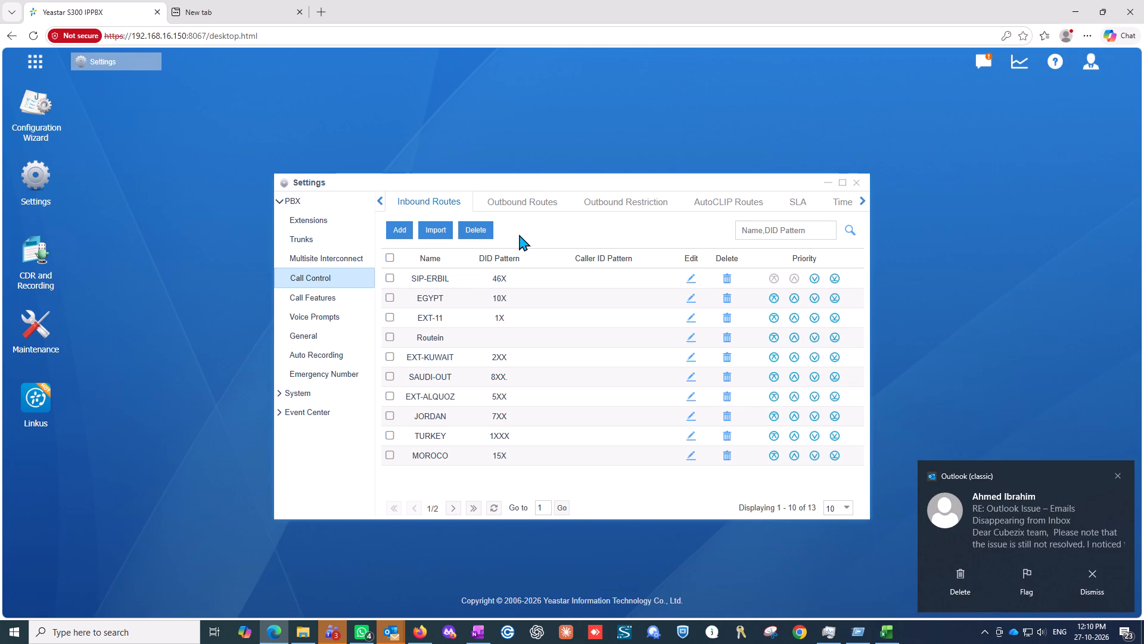
pyautogui.click(506, 200)
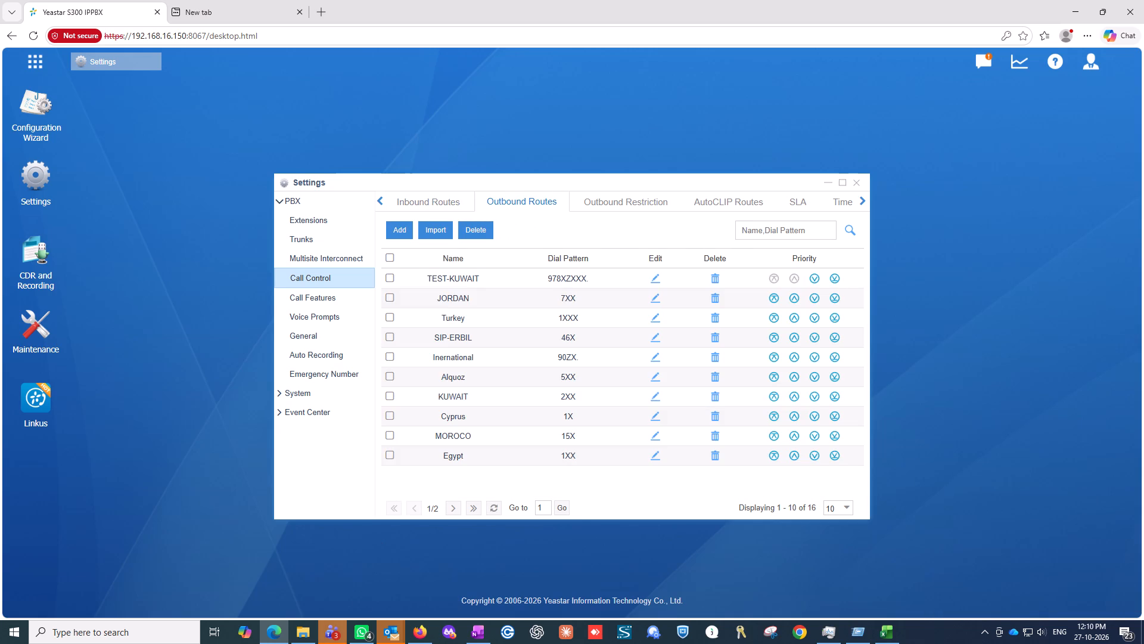
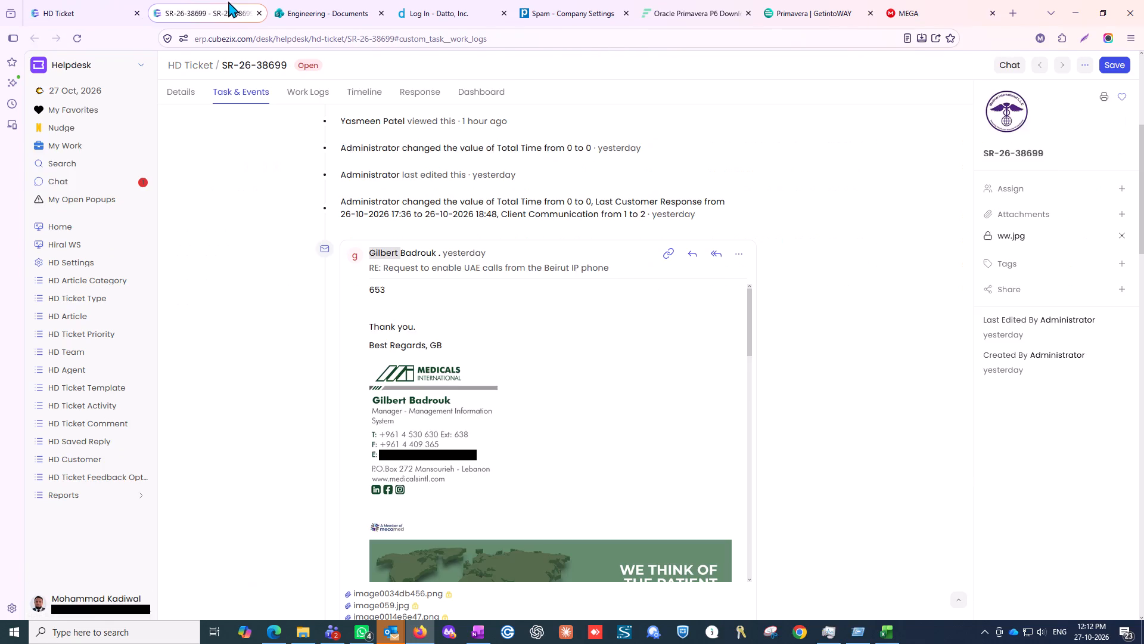
pyautogui.scroll(-1, 421, 408)
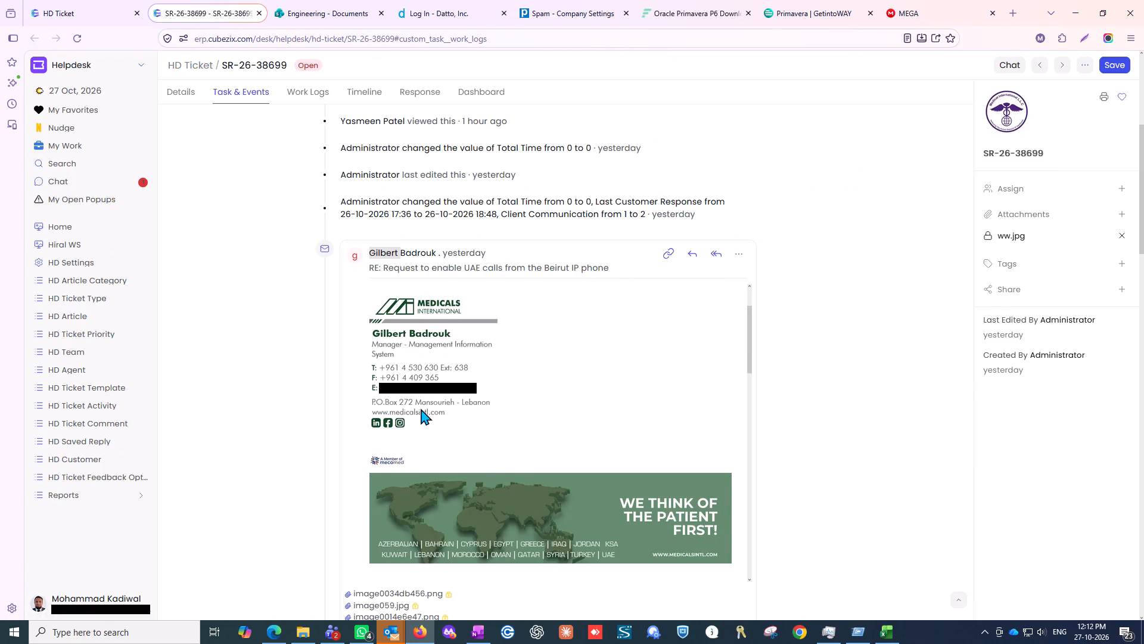
pyautogui.scroll(-7, 421, 408)
pyautogui.scroll(3, 431, 487)
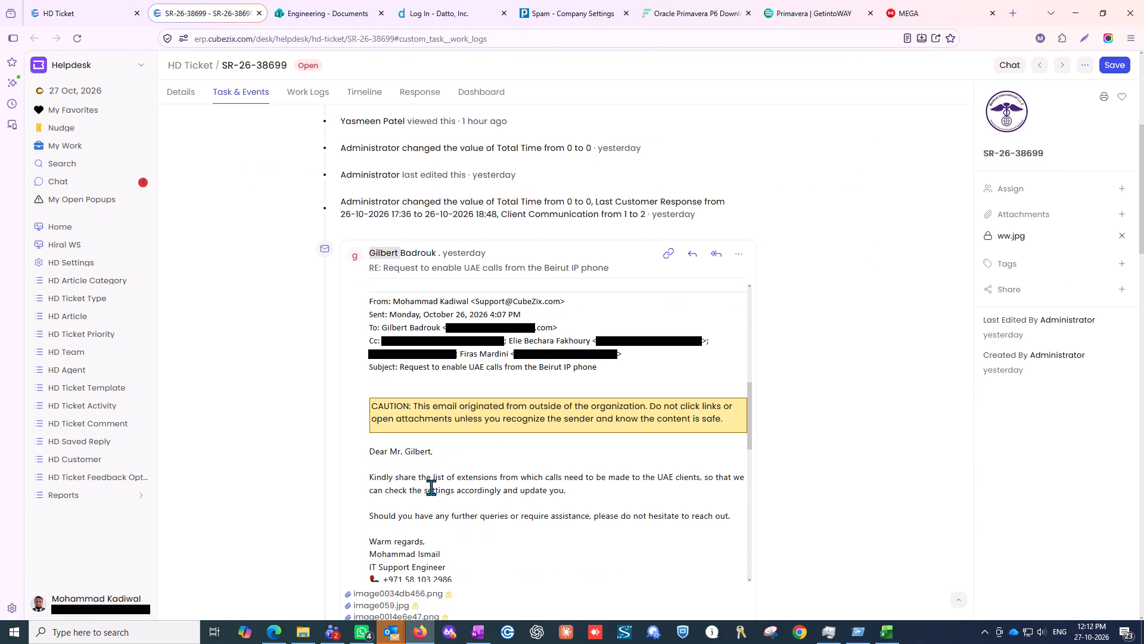
pyautogui.scroll(3, 431, 487)
pyautogui.scroll(-1, 431, 487)
pyautogui.scroll(10, 431, 487)
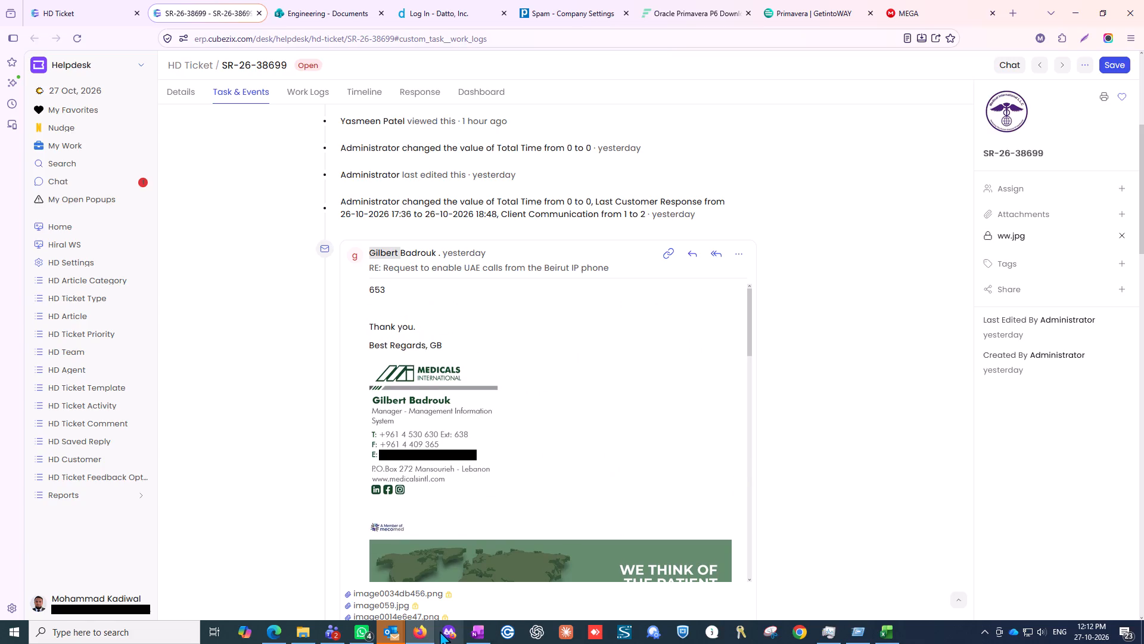
# Switch to the Yeastar PBX in Microsoft Edge and inspect the default outbound restriction under Call Control, closing it without changes.
pyautogui.click(271, 629)
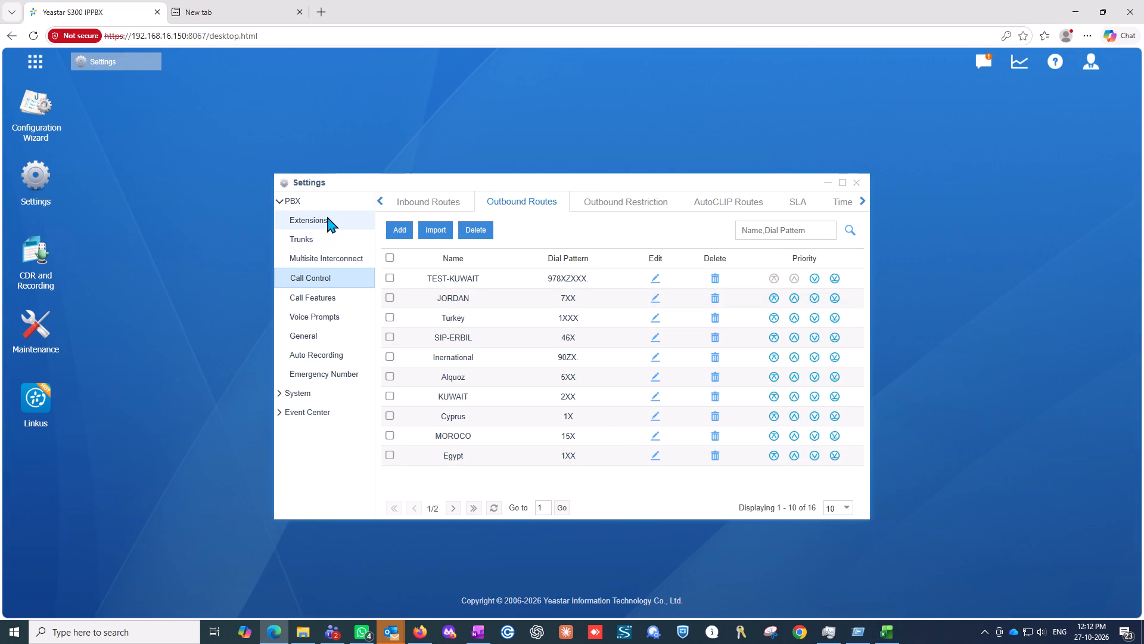
pyautogui.click(327, 216)
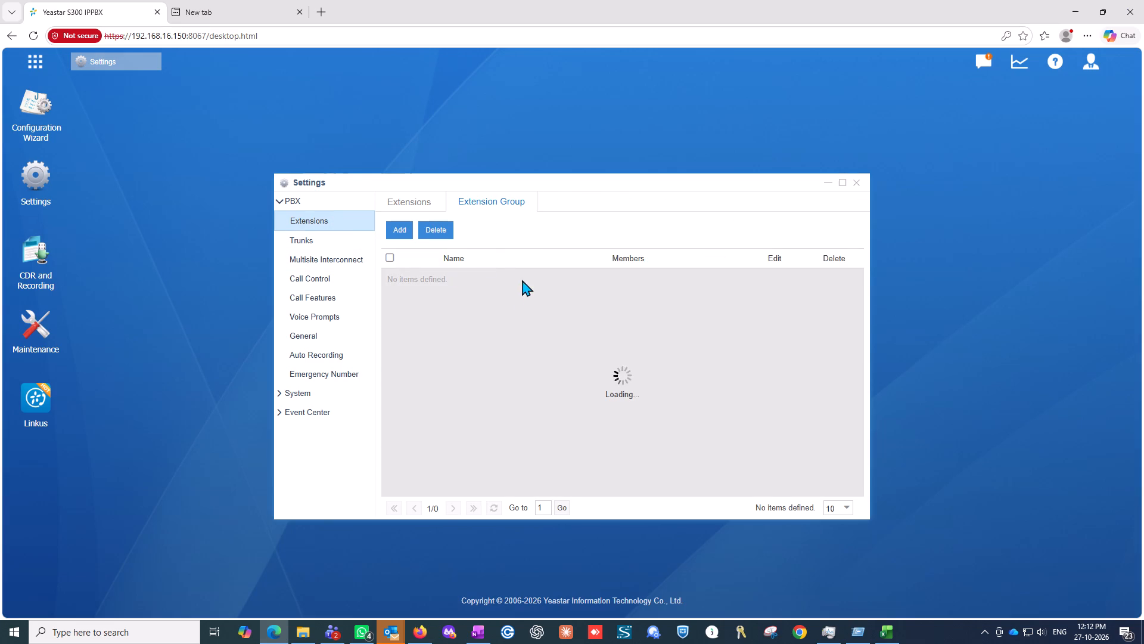
pyautogui.click(306, 277)
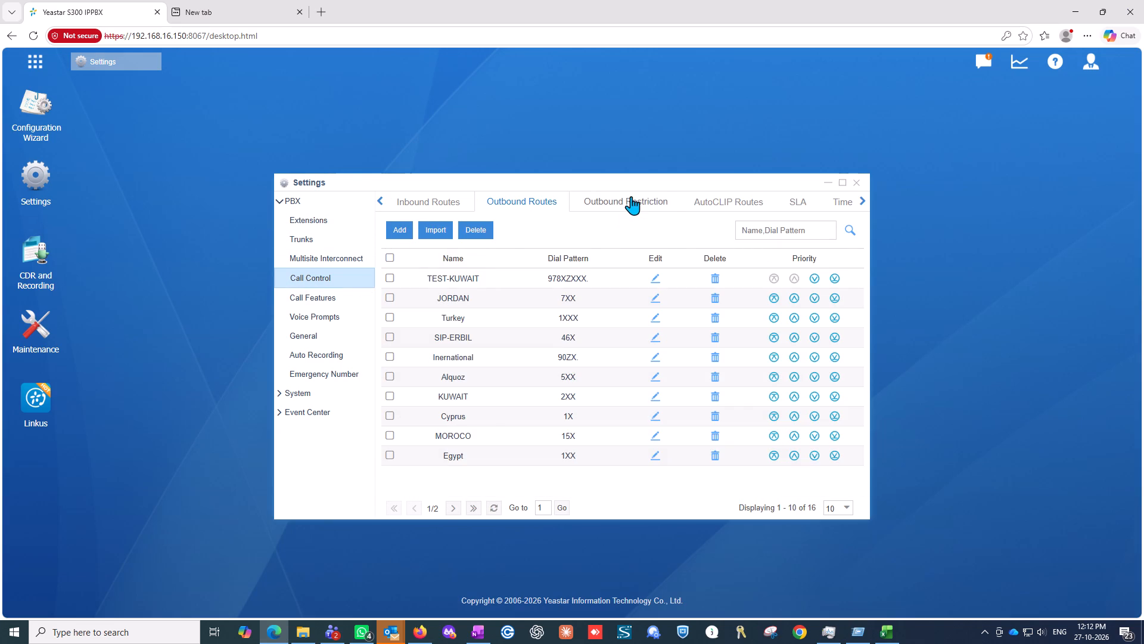
pyautogui.click(631, 196)
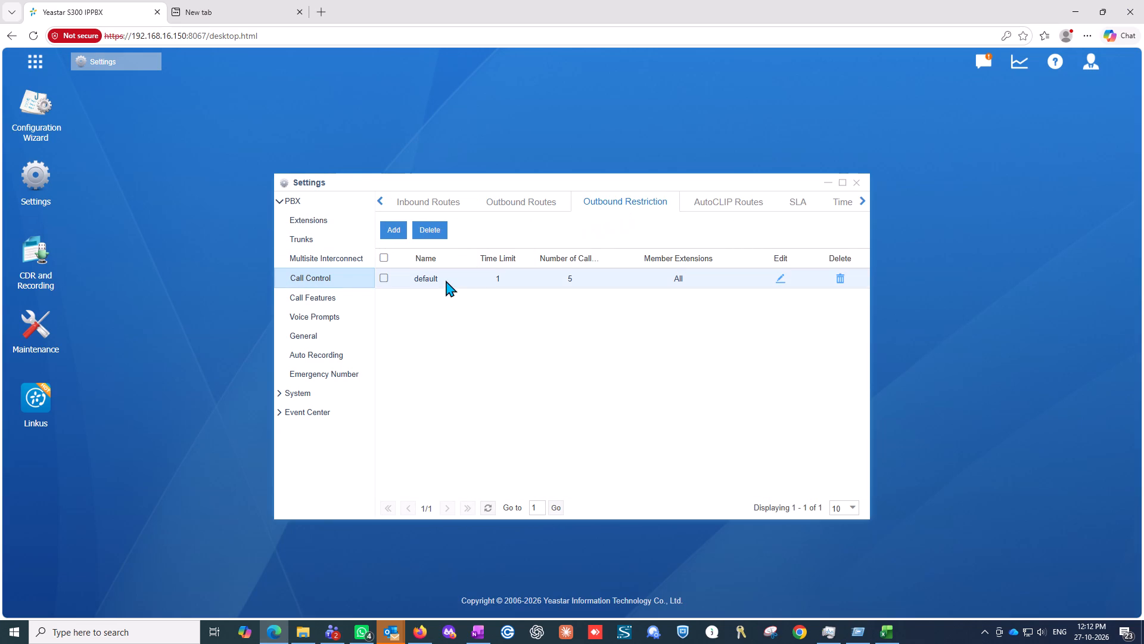
pyautogui.click(776, 277)
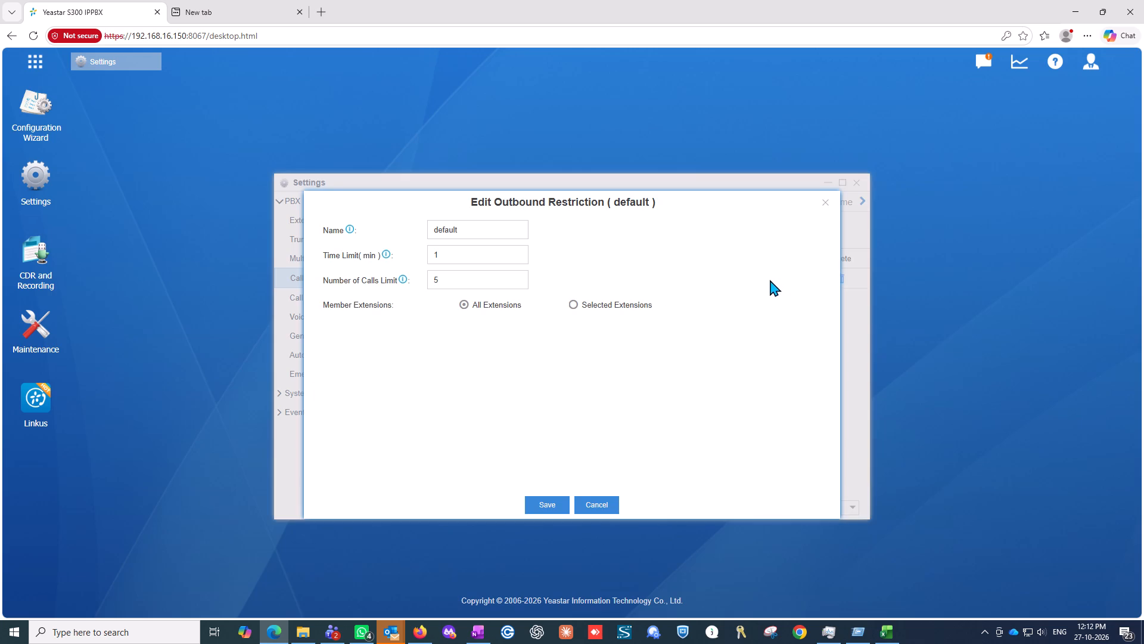
pyautogui.click(823, 204)
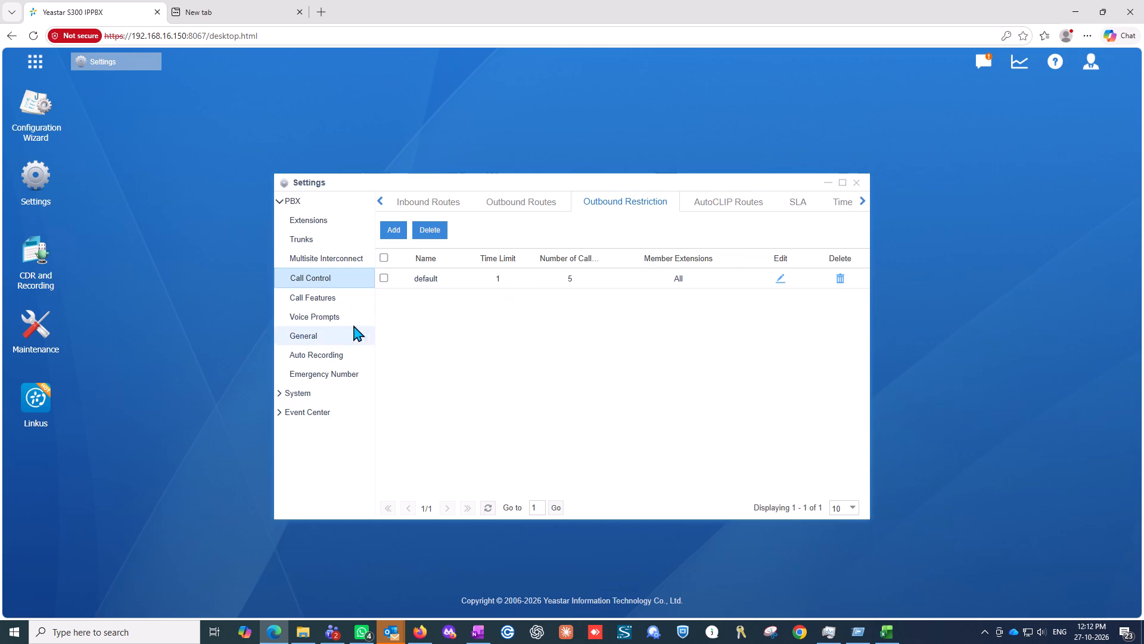
# Review the IVR and Ring Group lists in the PBX Call Features settings.
pyautogui.click(315, 299)
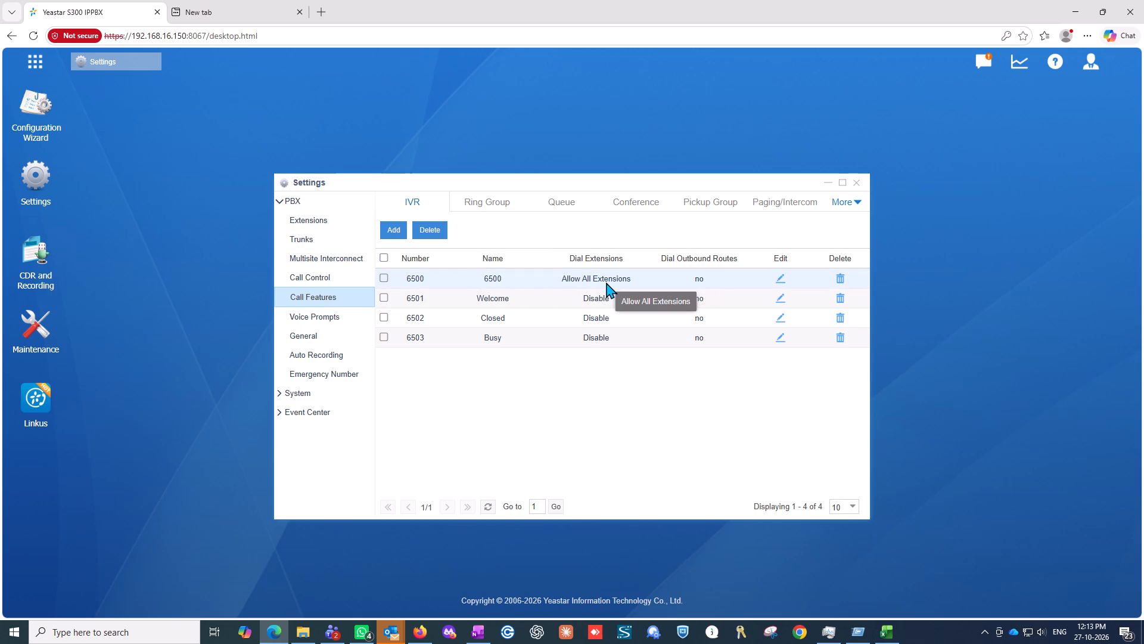
pyautogui.click(485, 202)
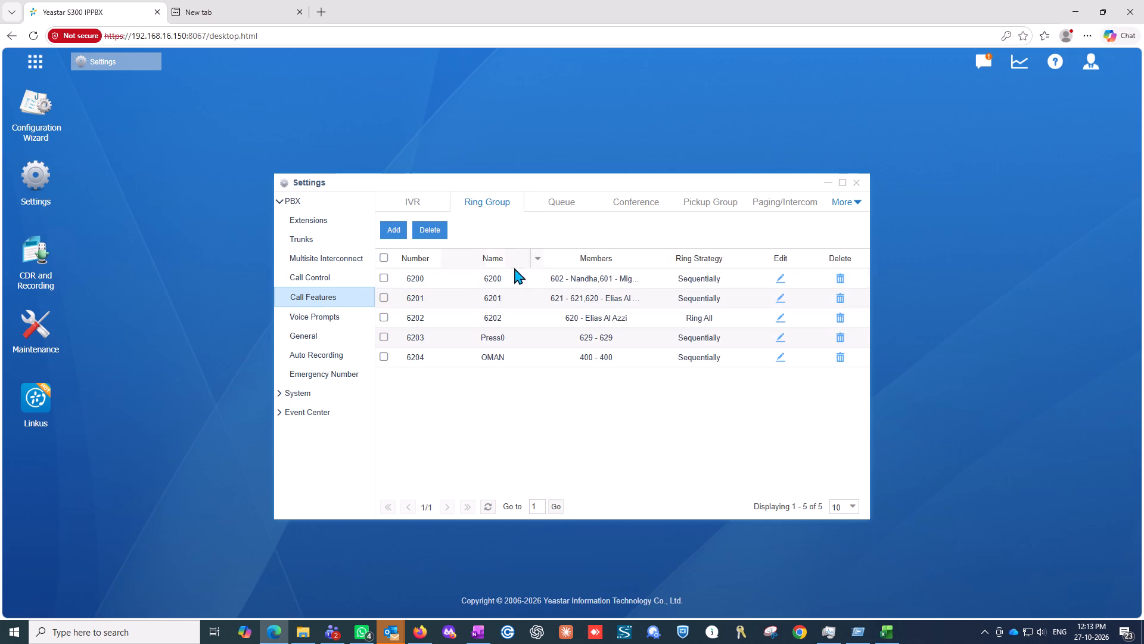
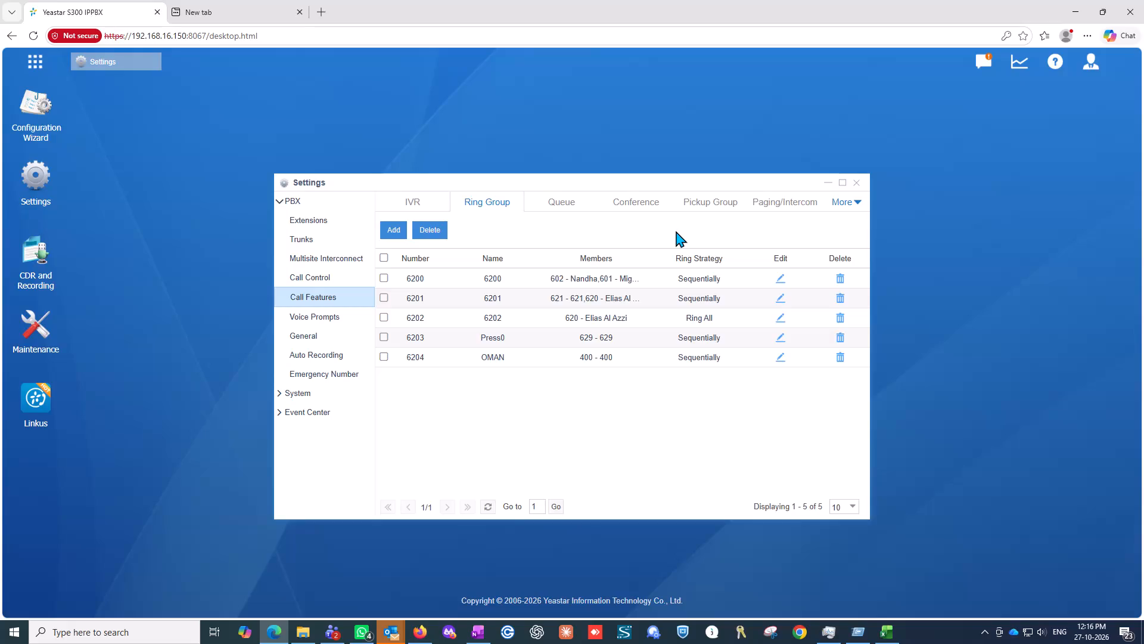
pyautogui.click(424, 630)
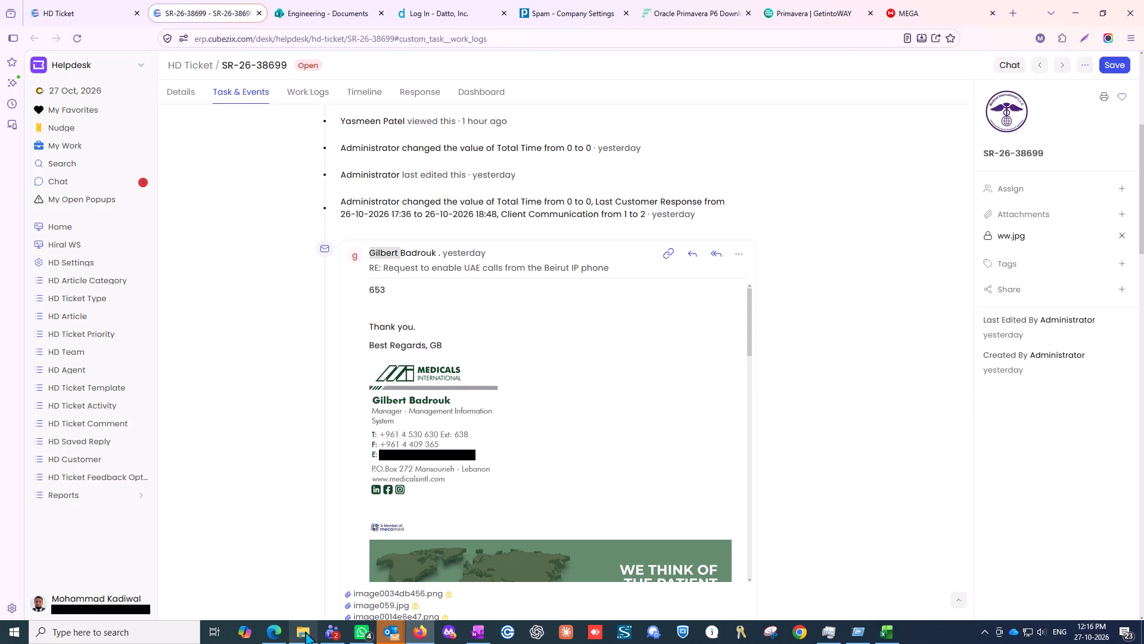
pyautogui.click(274, 633)
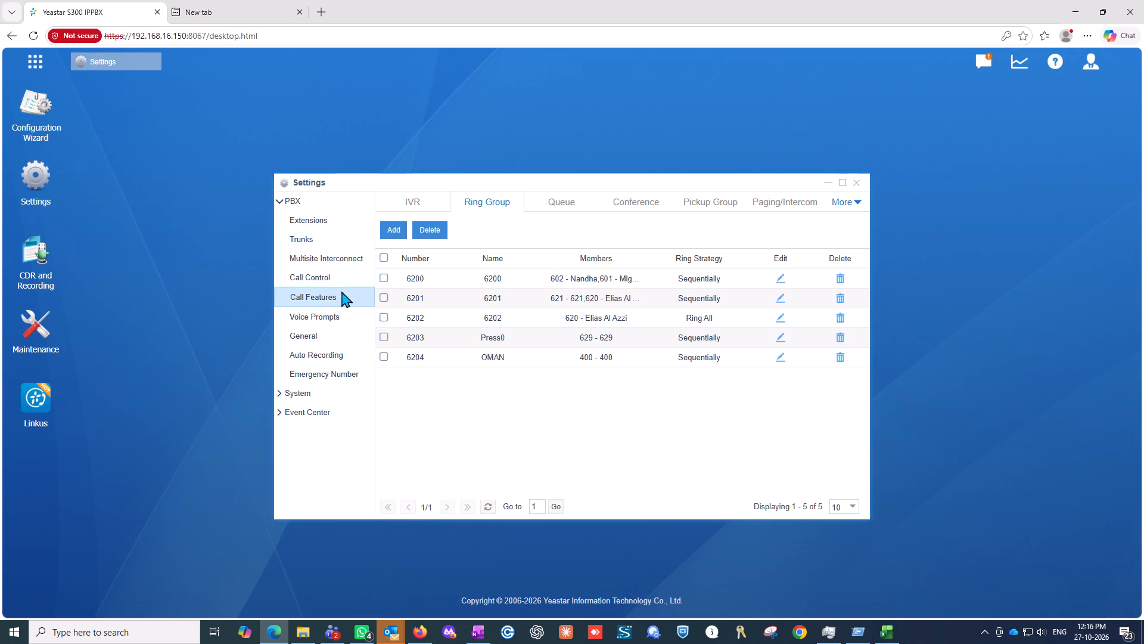
# Review the Call Control outbound restrictions, then the extension groups and the extensions list in the PBX settings.
pyautogui.click(314, 280)
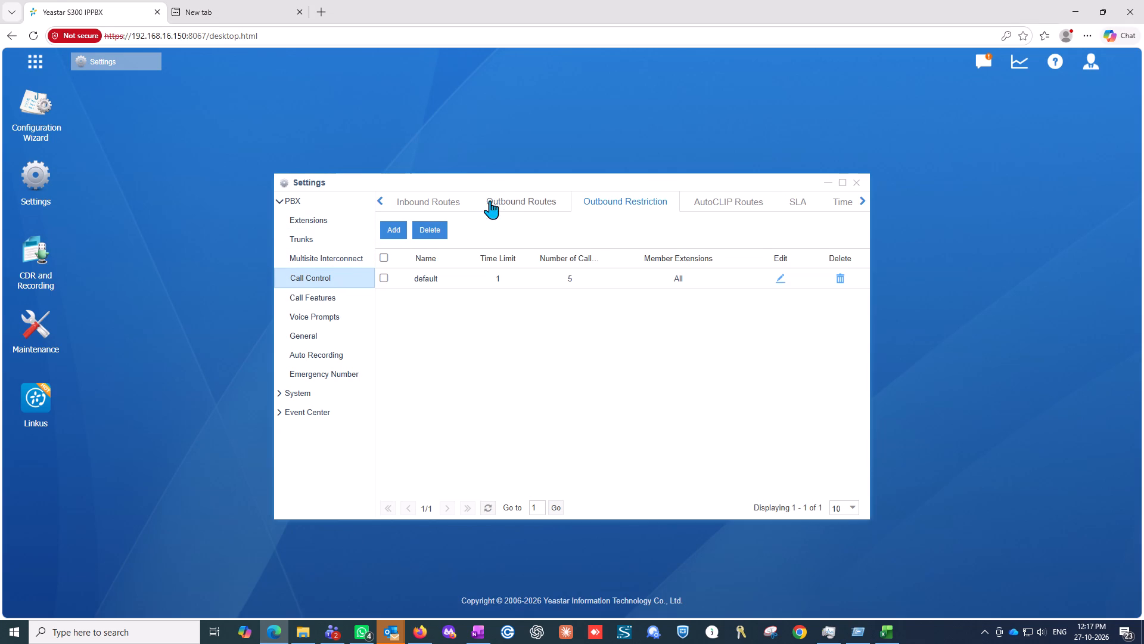
pyautogui.click(319, 216)
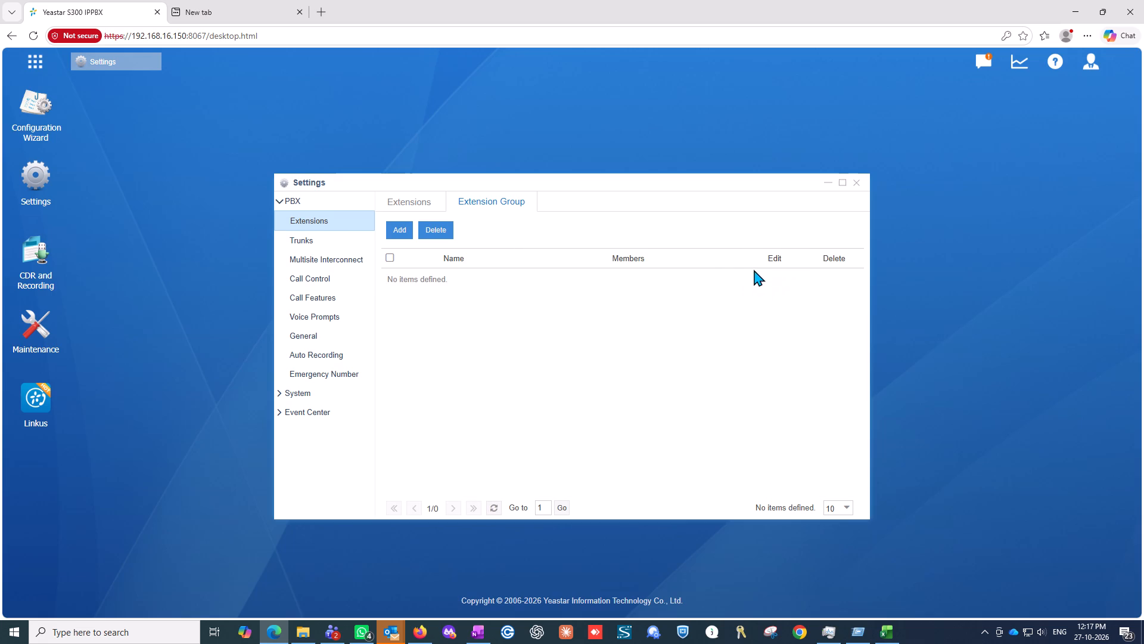
pyautogui.click(333, 221)
pyautogui.click(310, 218)
pyautogui.click(403, 199)
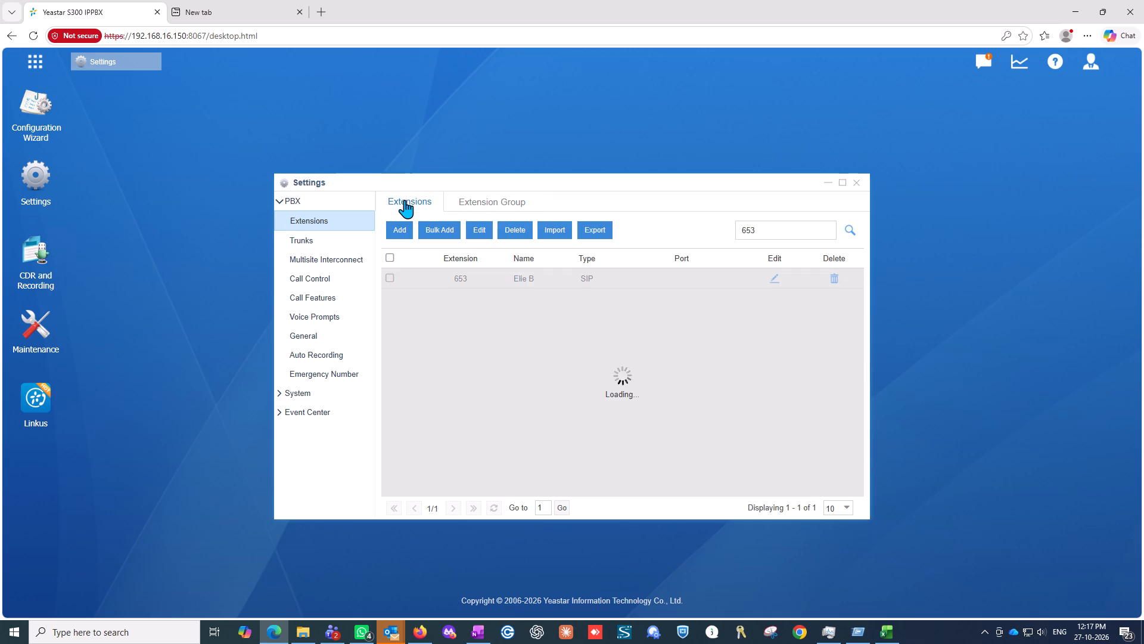
# Open extension 653 for editing and review the available and selected outbound routes in its call permissions.
pyautogui.click(767, 233)
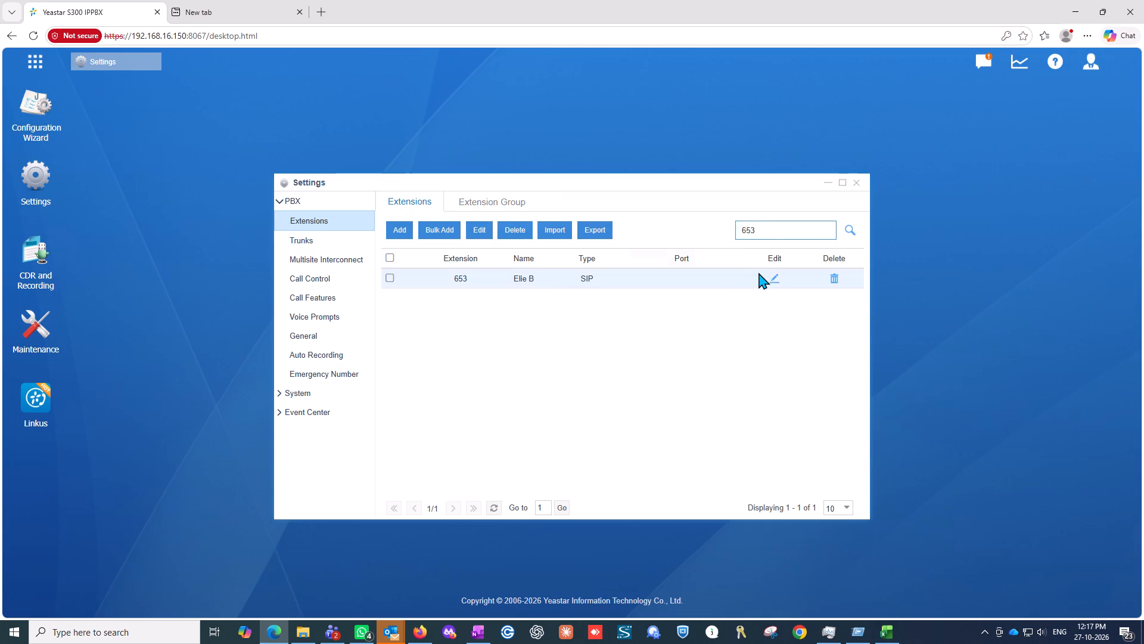
pyautogui.click(388, 277)
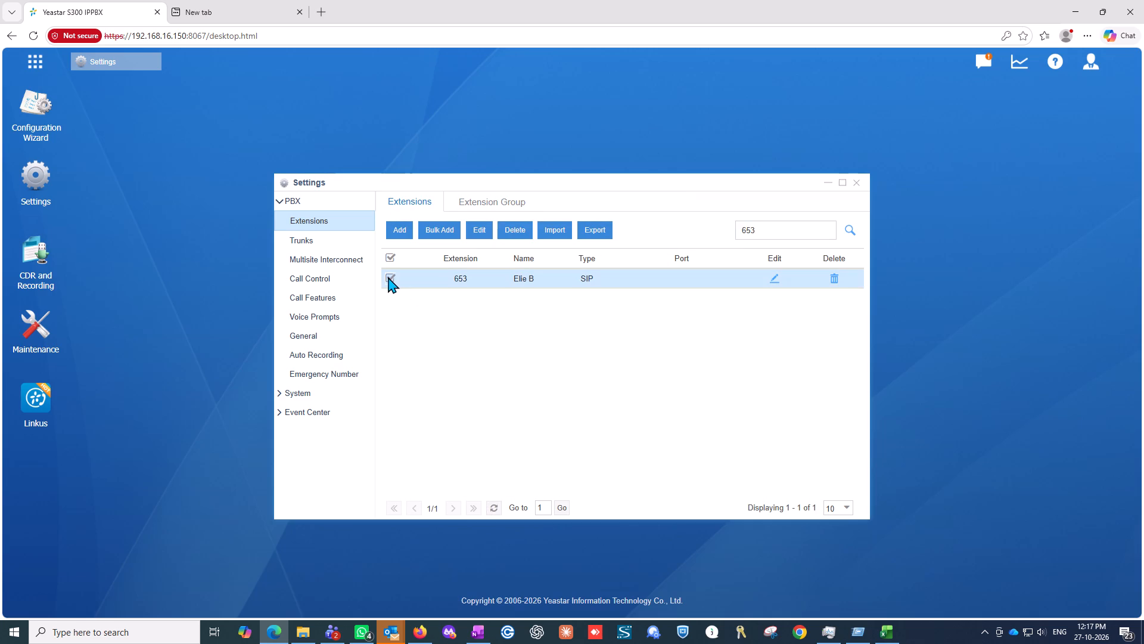
pyautogui.click(388, 277)
pyautogui.click(456, 277)
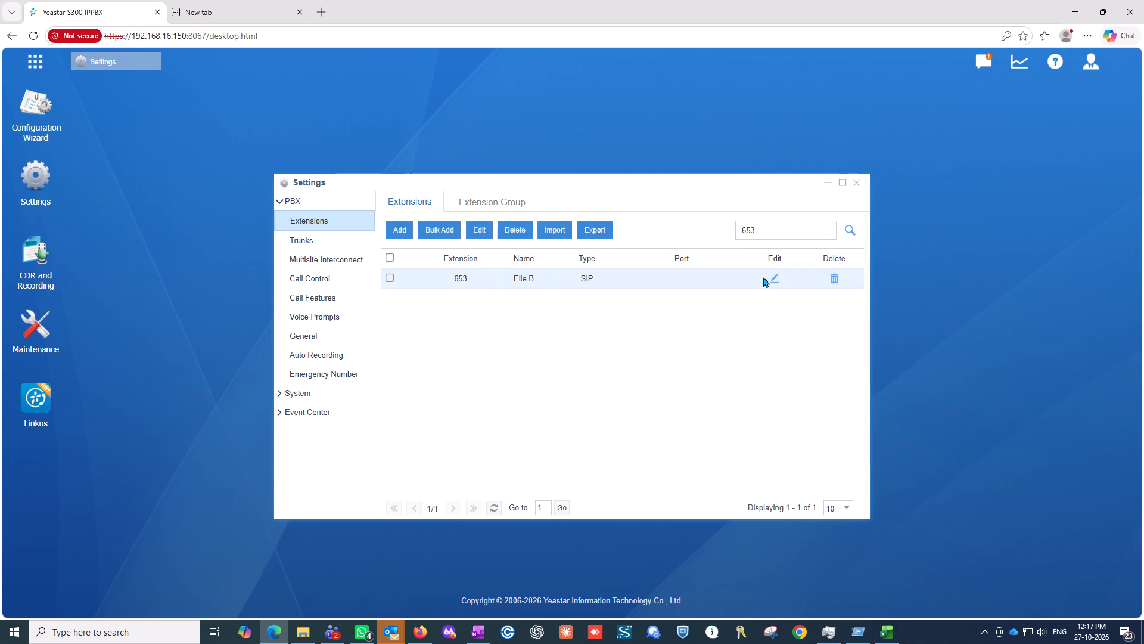
pyautogui.click(772, 278)
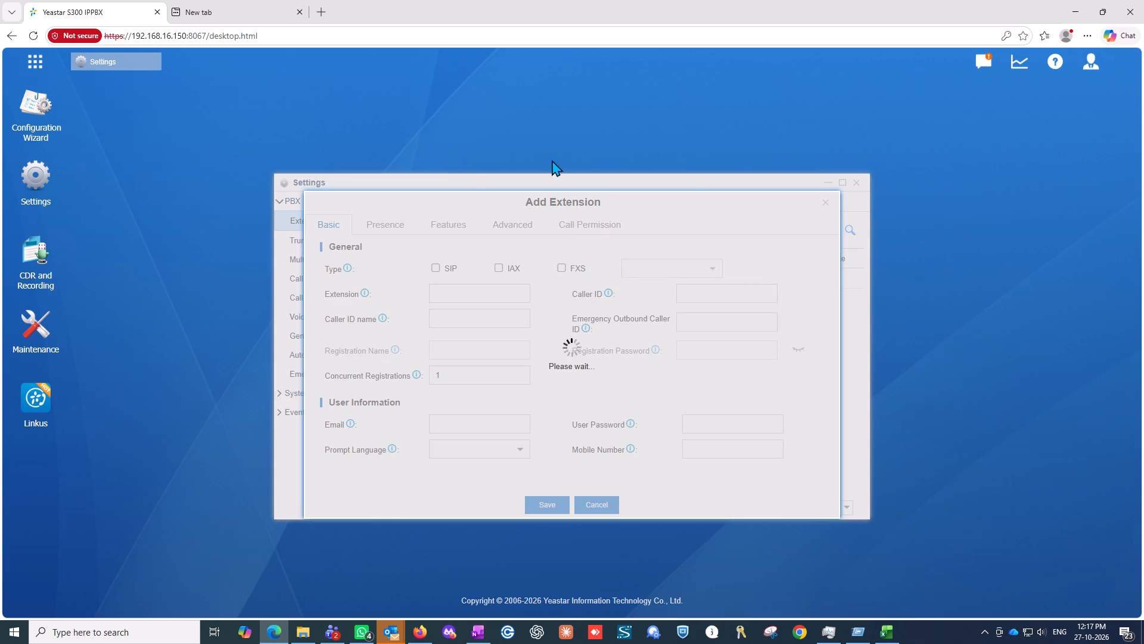
pyautogui.click(576, 221)
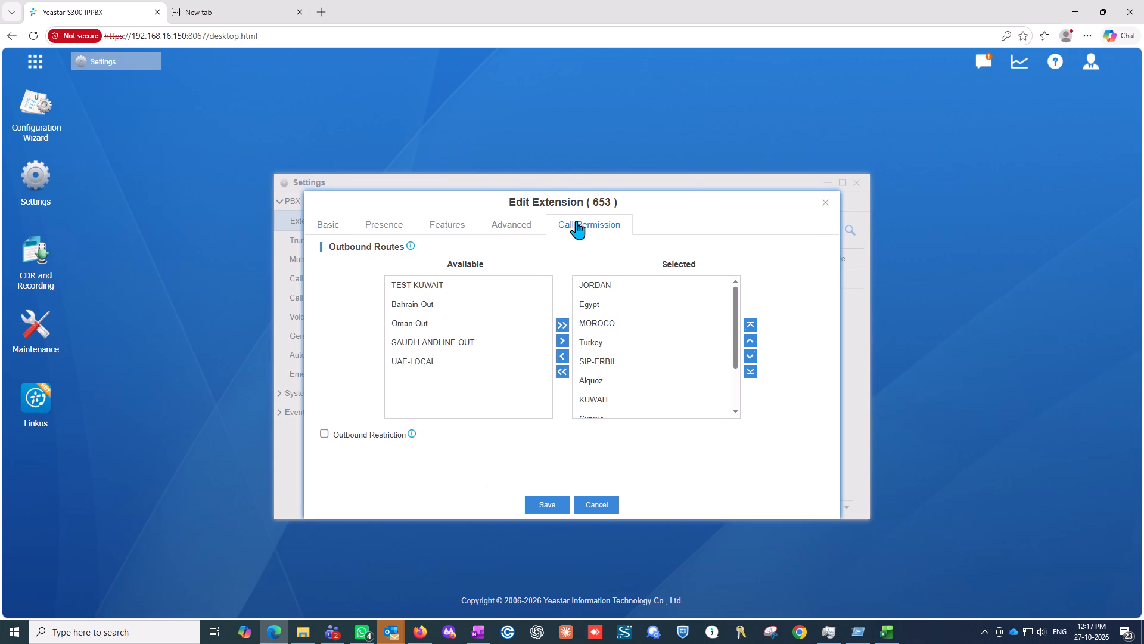
pyautogui.scroll(-11, 657, 330)
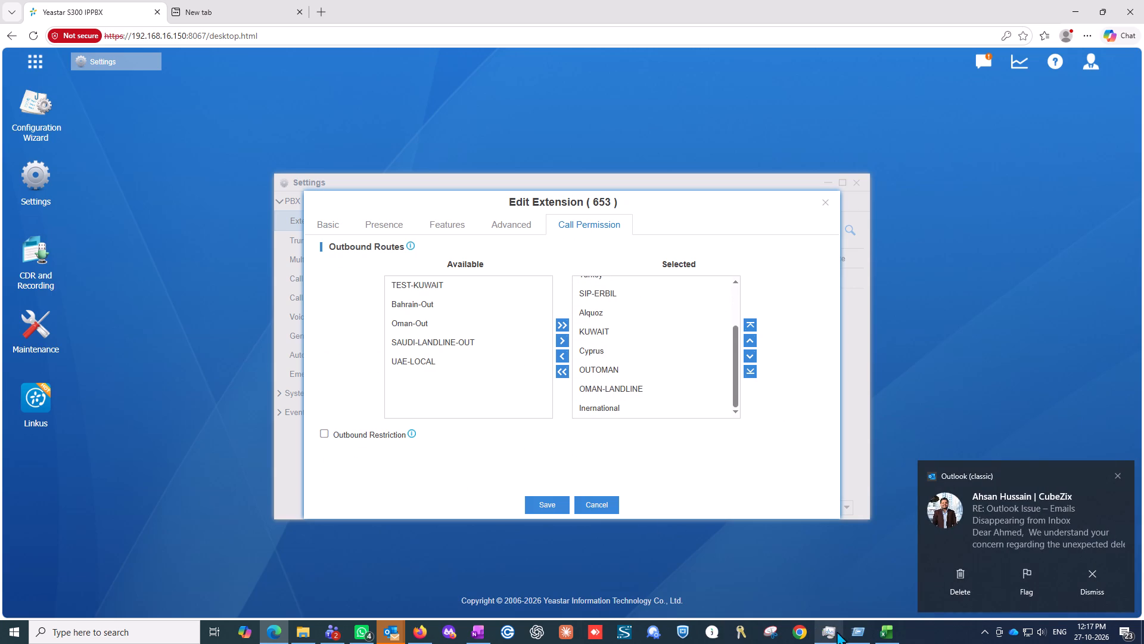
# Capture a rectangular snip of extension 653's call permission settings with Snipping Tool and copy it.
pyautogui.click(768, 633)
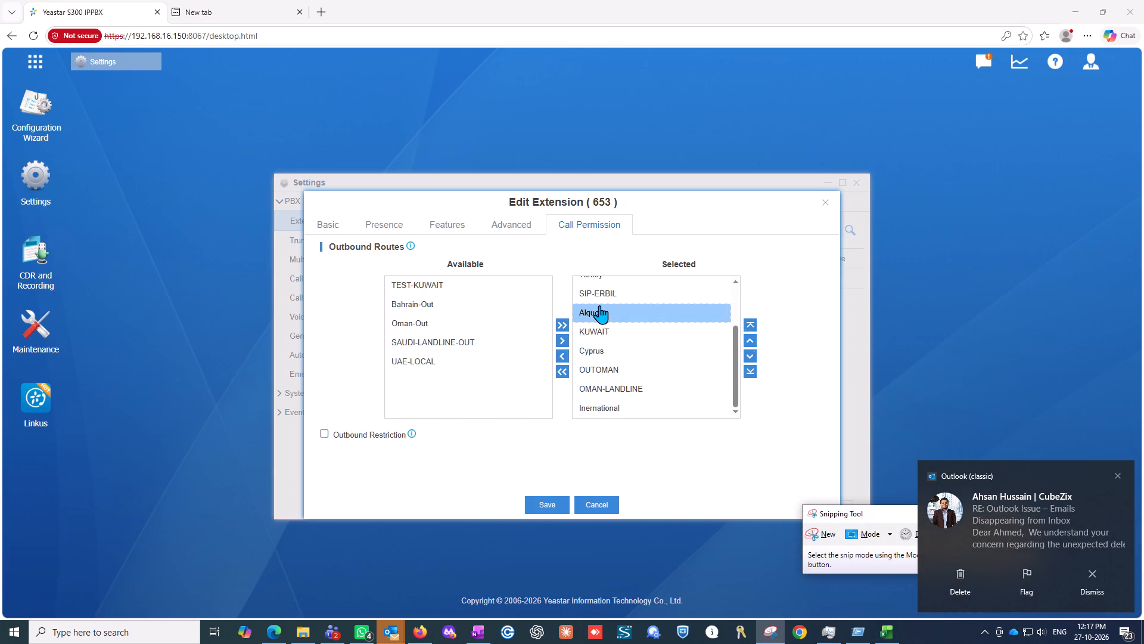
pyautogui.click(813, 536)
pyautogui.moveTo(280, 179); pyautogui.dragTo(865, 529)
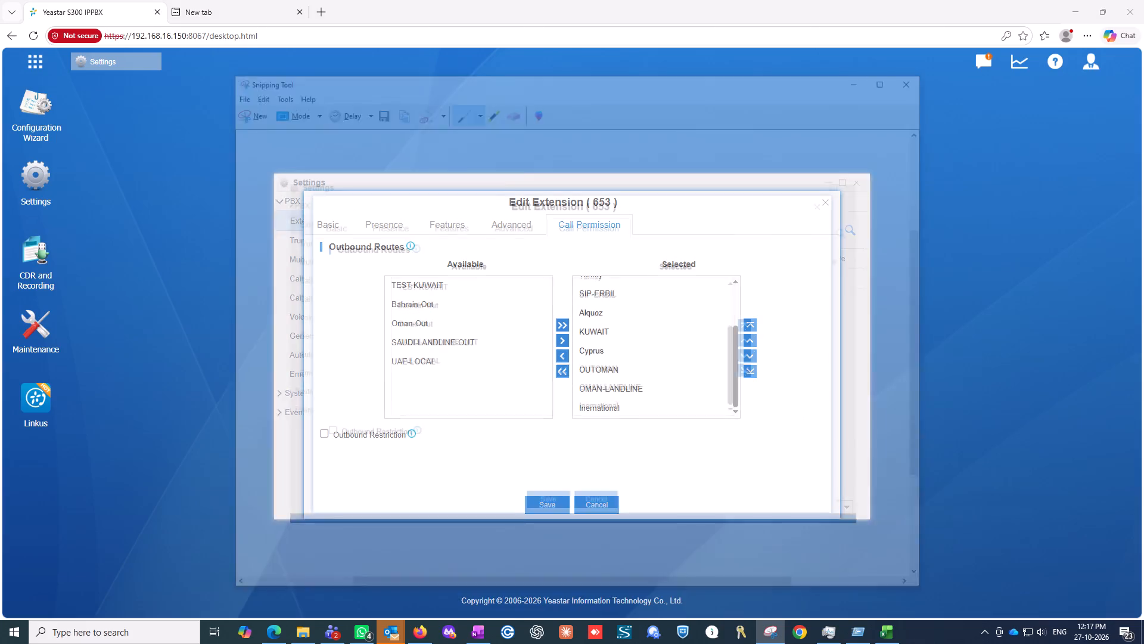
pyautogui.rightClick(565, 354)
pyautogui.click(601, 376)
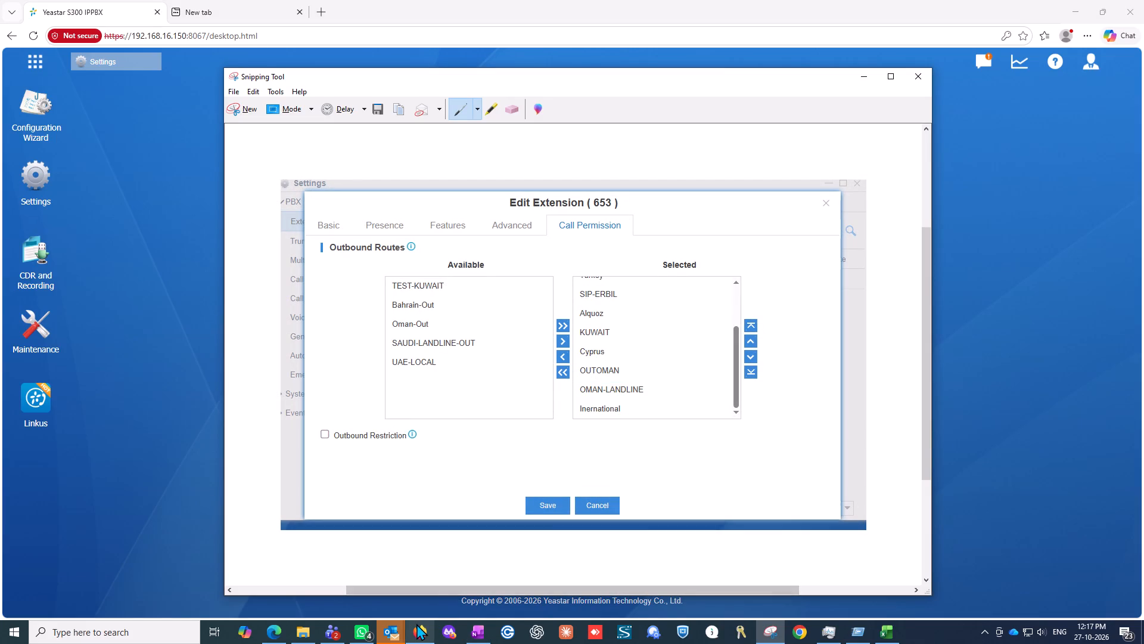
# Switch to helpdesk ticket SR-26-38699 in Firefox.
pyautogui.click(416, 628)
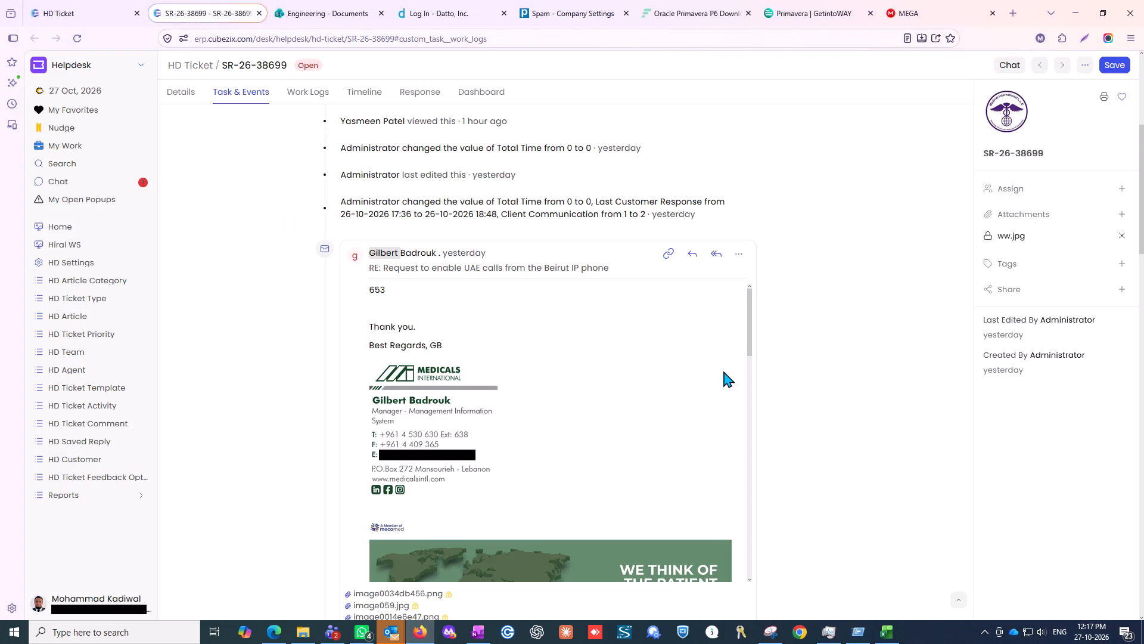
pyautogui.click(715, 254)
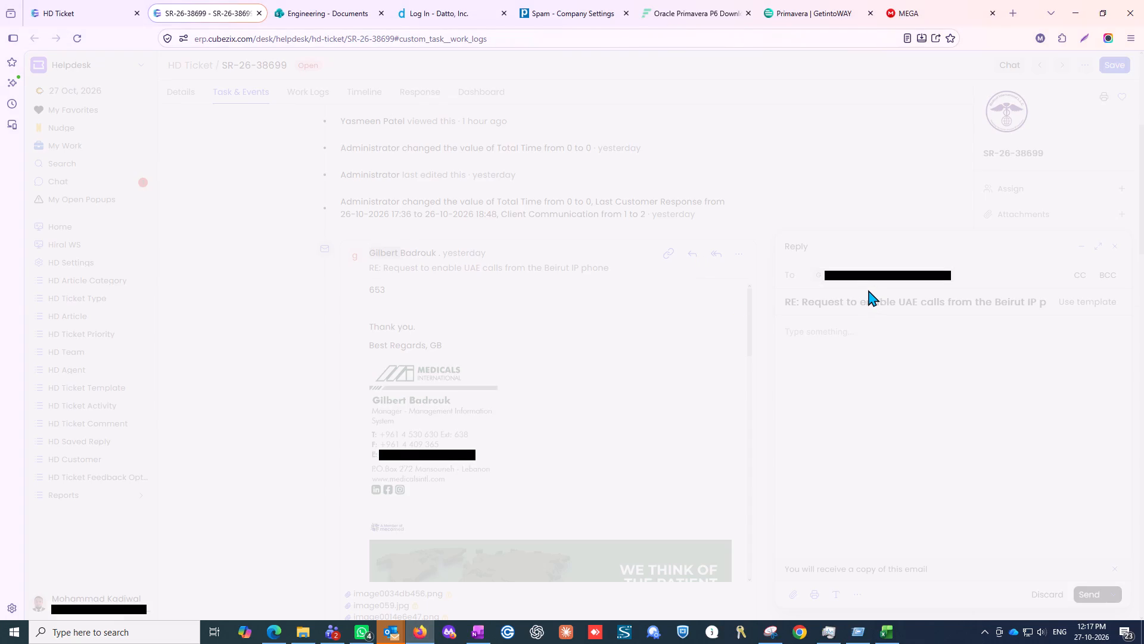
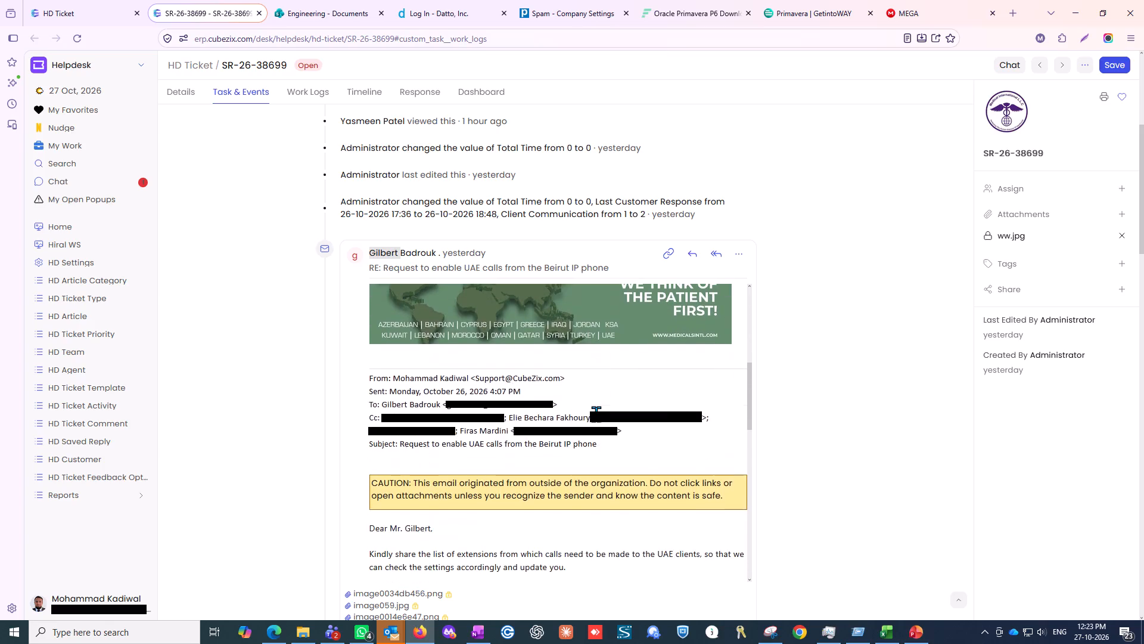
# Read through the ticket's email thread about enabling UAE calls from the Beirut IP phone, including the earlier support reply.
pyautogui.scroll(5, 596, 414)
pyautogui.scroll(-1, 596, 414)
pyautogui.scroll(1, 596, 414)
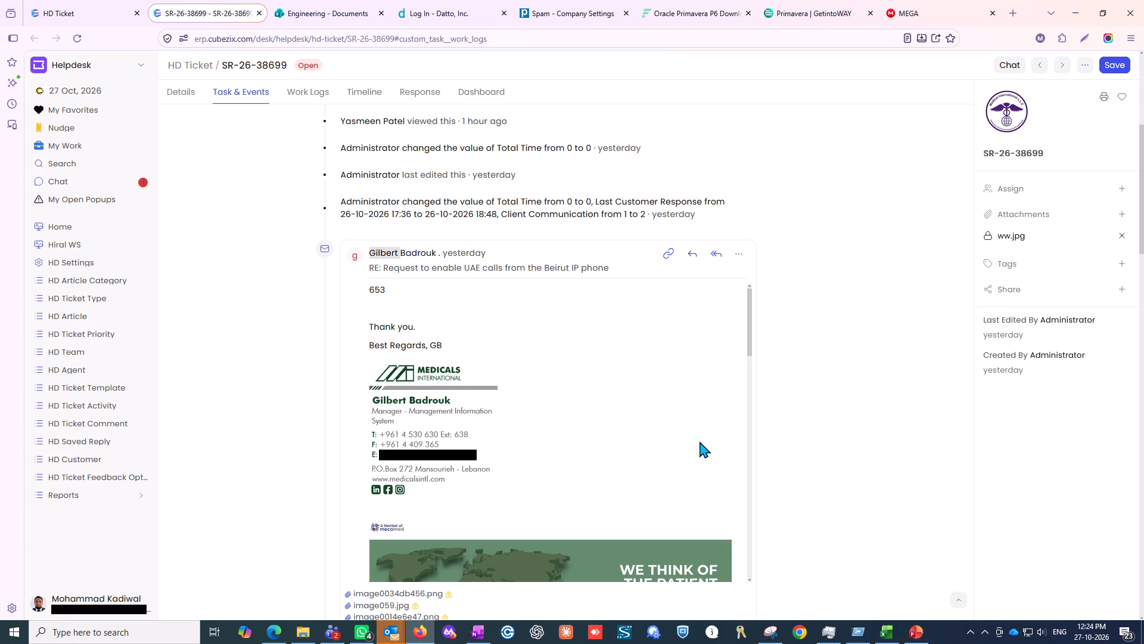
pyautogui.scroll(-7, 700, 441)
pyautogui.scroll(4, 700, 441)
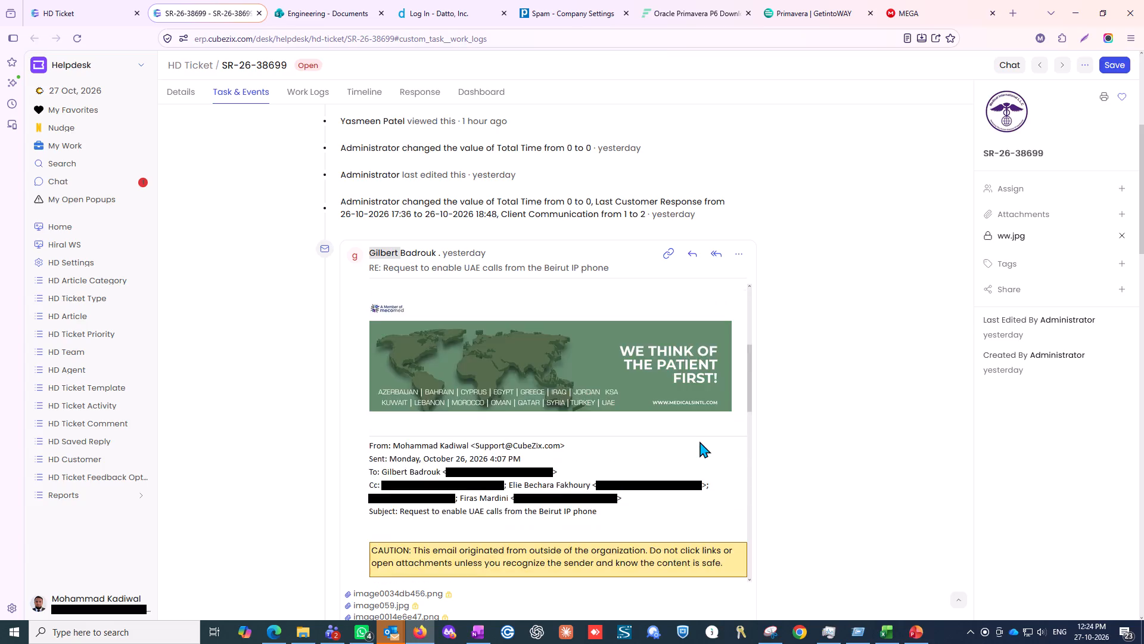
pyautogui.scroll(1, 700, 445)
pyautogui.scroll(-1, 700, 445)
pyautogui.scroll(13, 700, 445)
pyautogui.scroll(-1, 698, 450)
pyautogui.scroll(1, 698, 450)
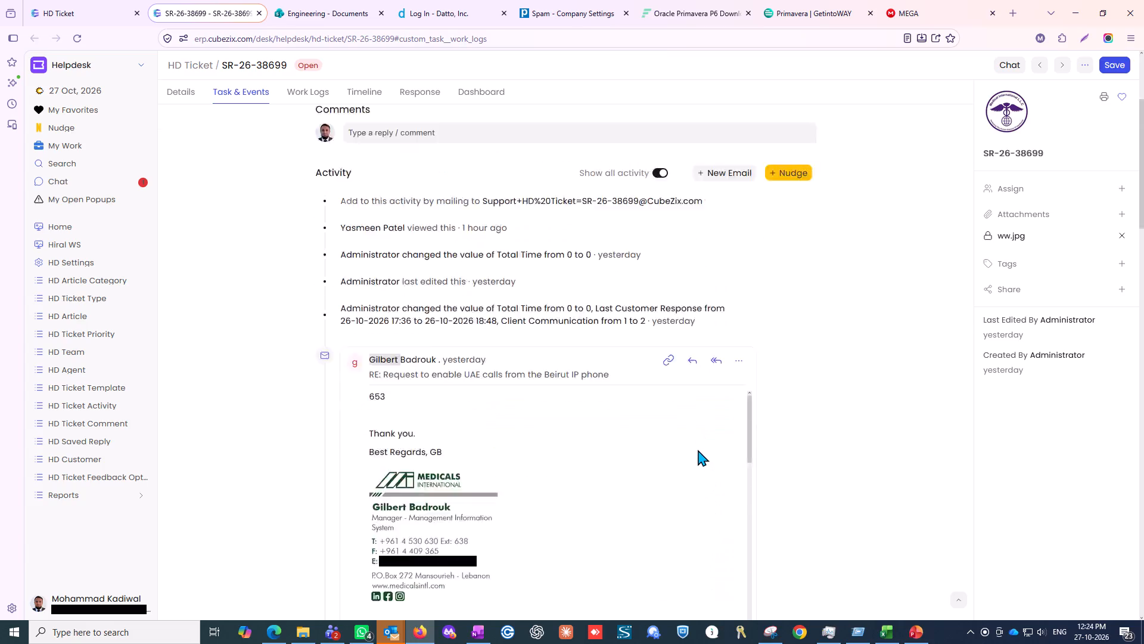
pyautogui.scroll(-10, 811, 435)
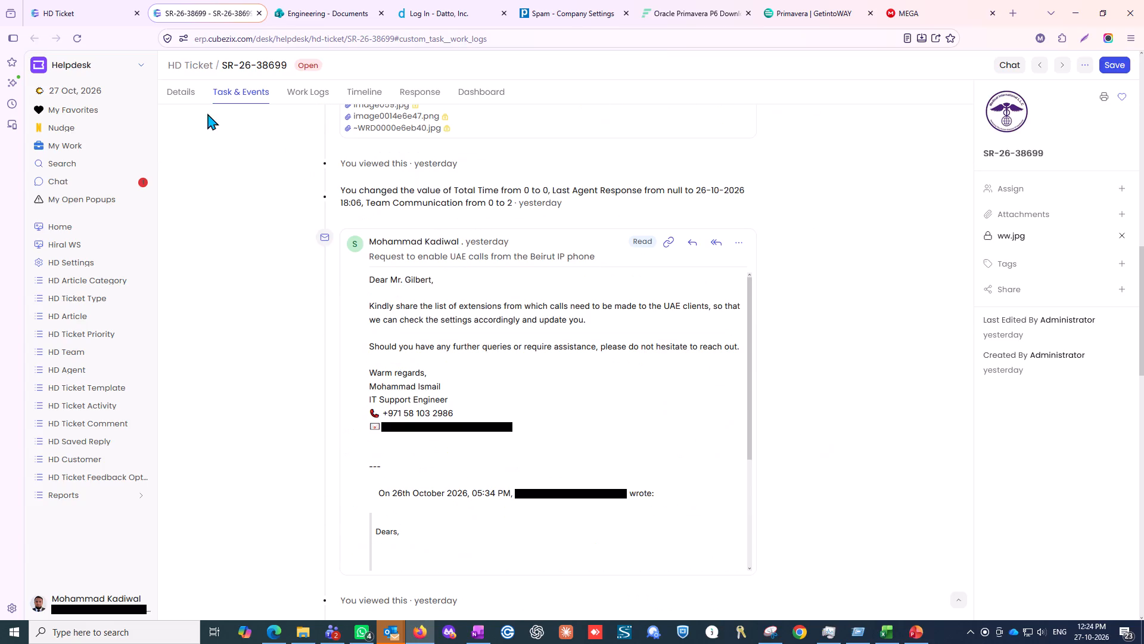
# Check the ticket's details, and reread the customer's latest email down to the quoted original request.
pyautogui.click(185, 97)
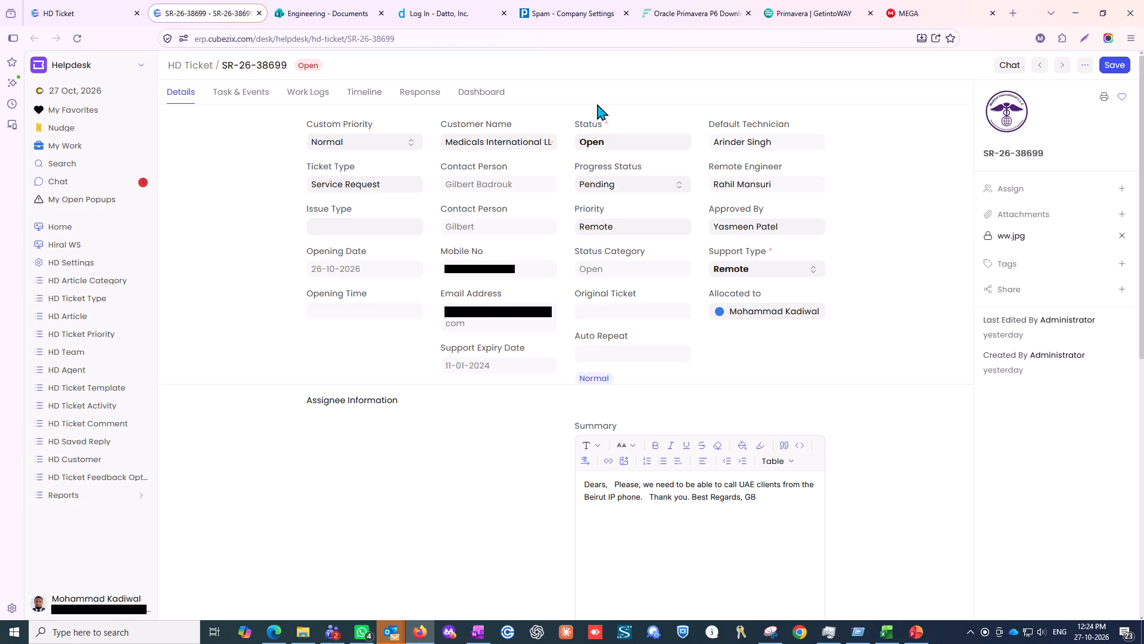
pyautogui.click(258, 93)
pyautogui.scroll(-5, 443, 320)
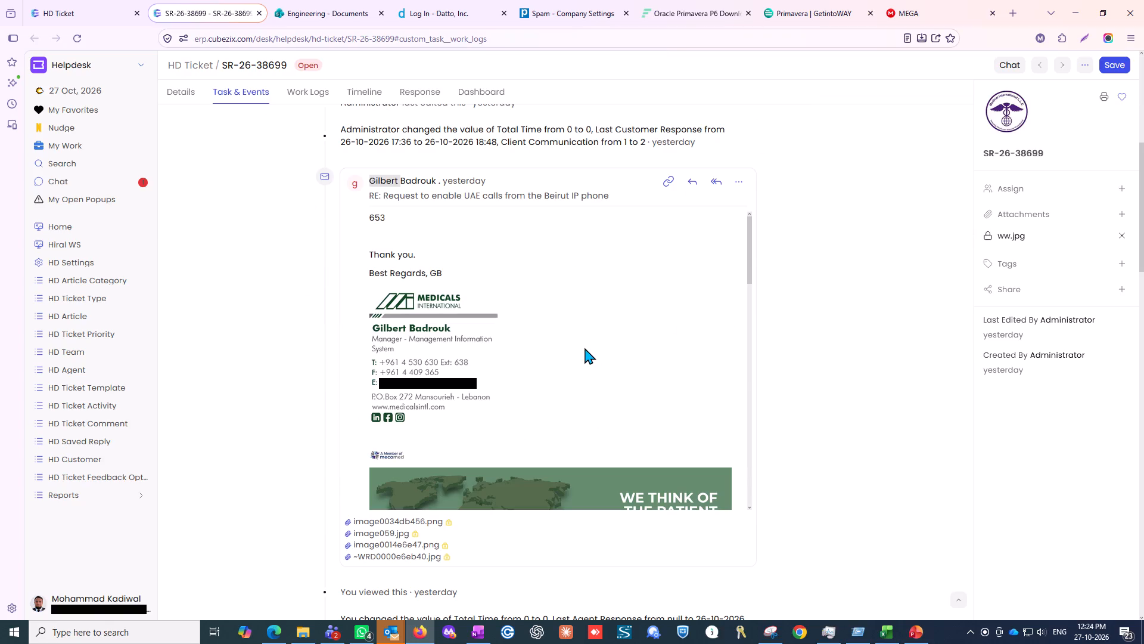
pyautogui.scroll(-4, 585, 348)
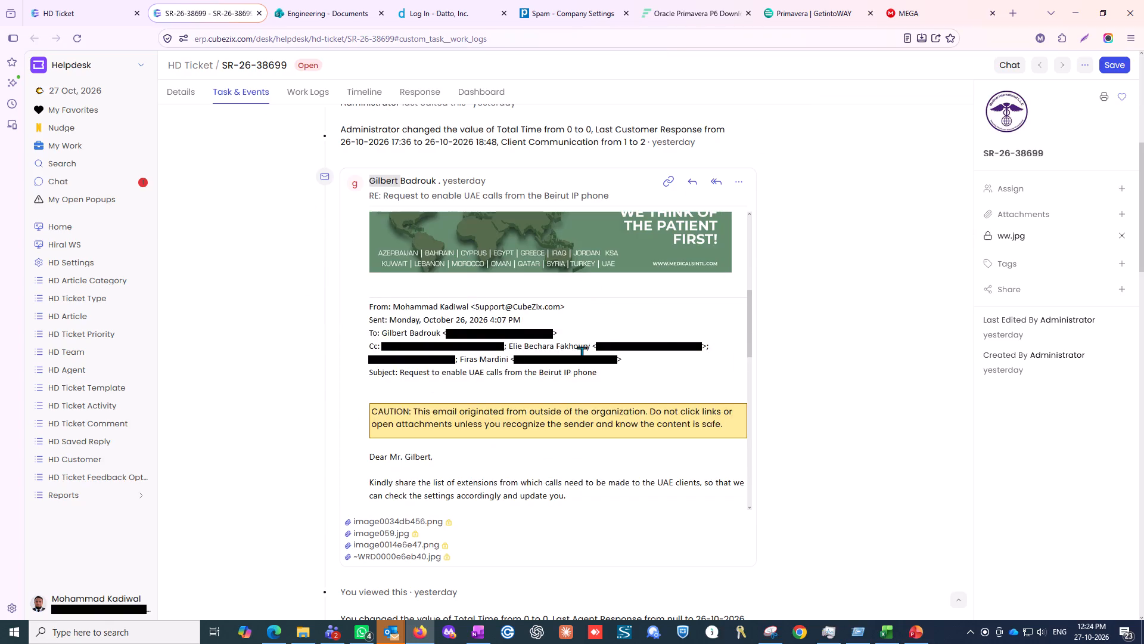
pyautogui.scroll(-4, 582, 354)
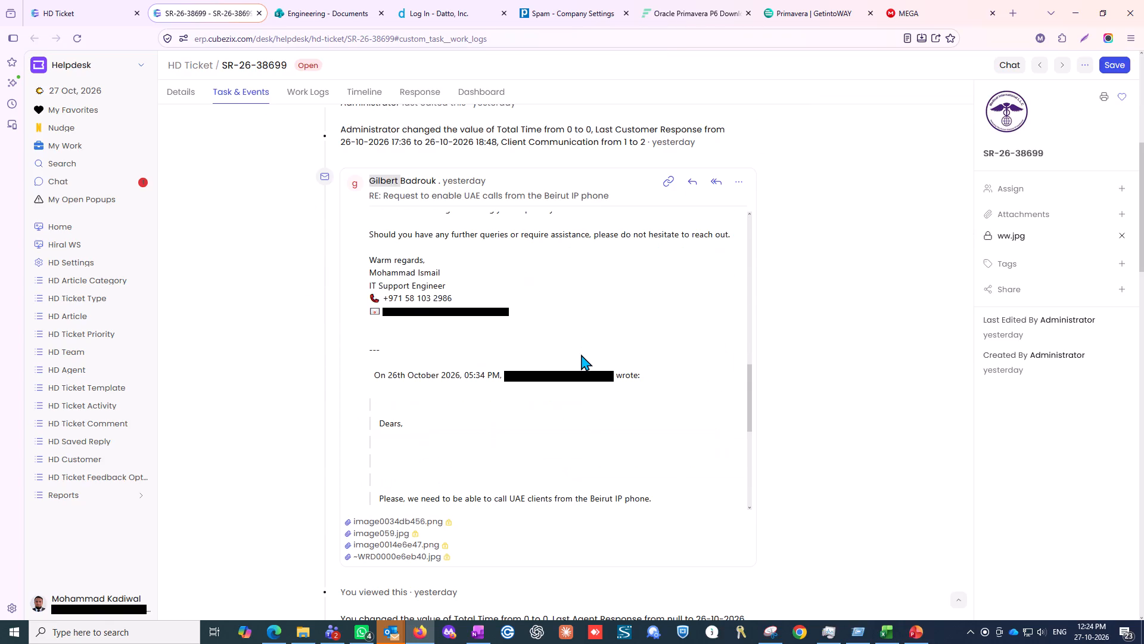